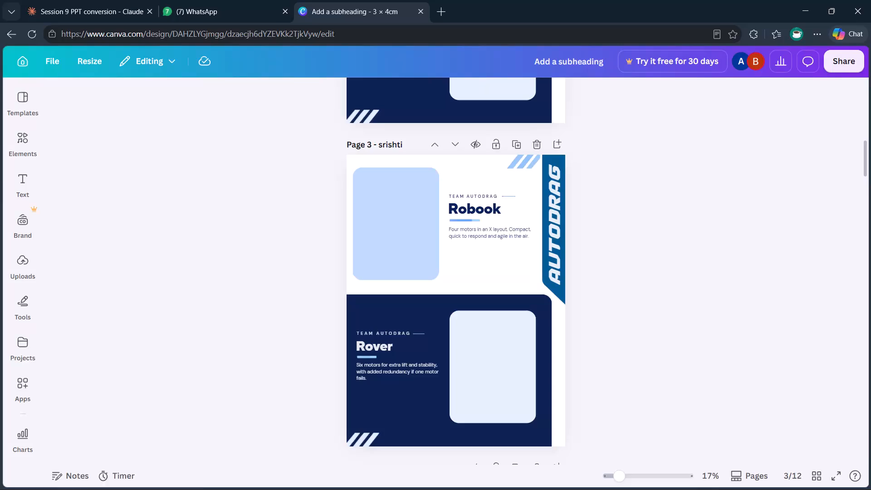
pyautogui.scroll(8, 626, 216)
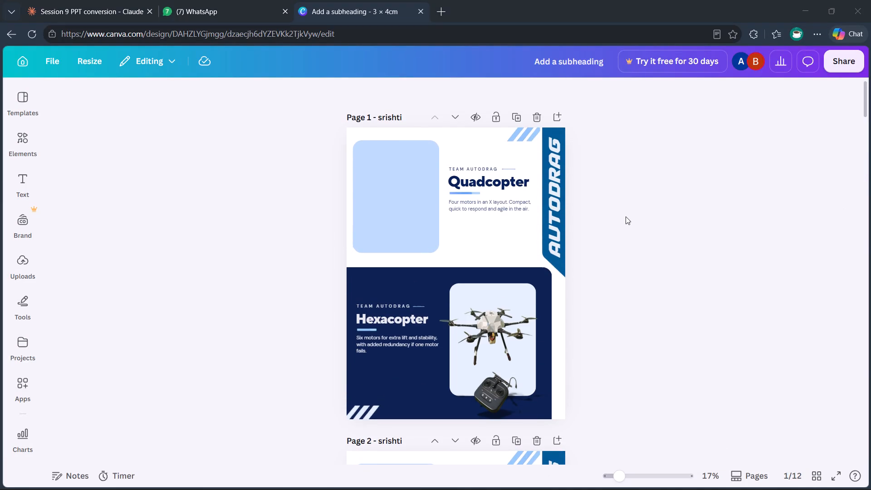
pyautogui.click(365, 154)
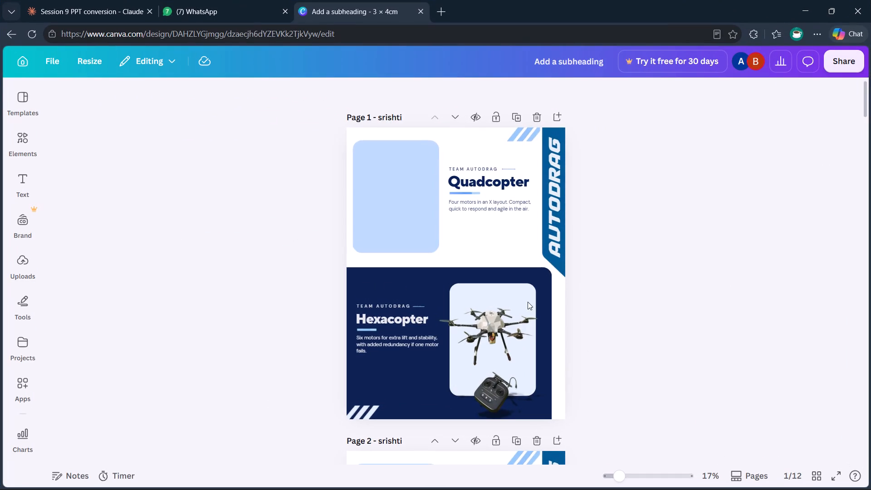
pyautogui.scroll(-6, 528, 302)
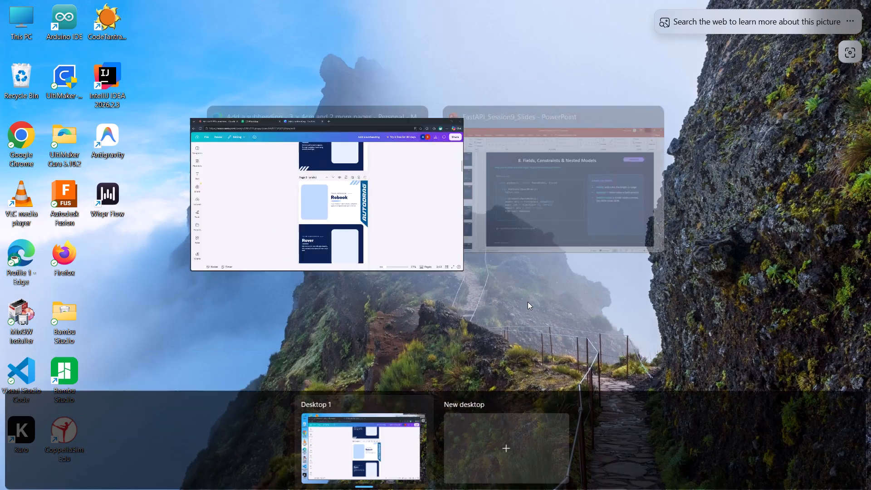
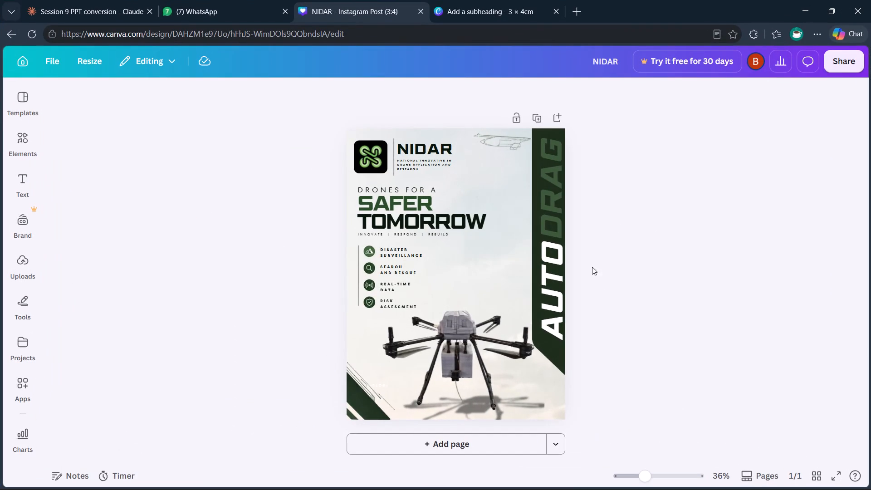
# Switch to the "Add a subheading - 3 × 4cm" design and look over its drone and robot pages, starting from page 1.
pyautogui.click(451, 0)
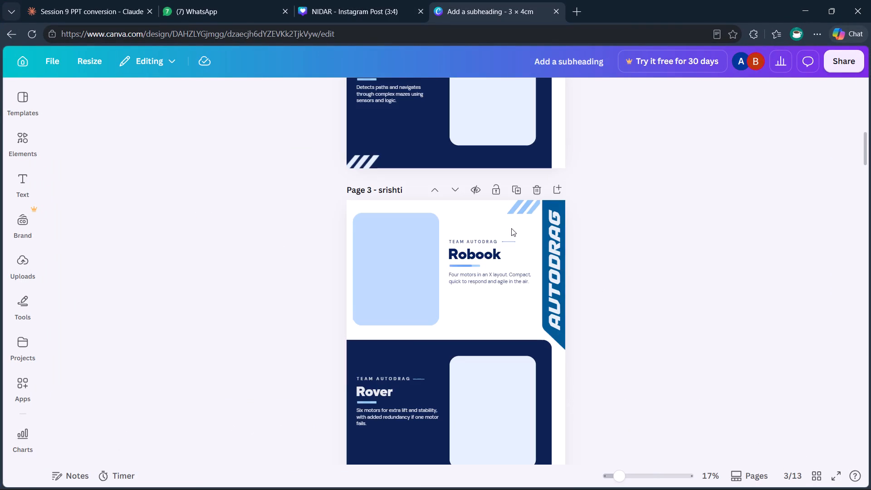
pyautogui.scroll(9, 511, 228)
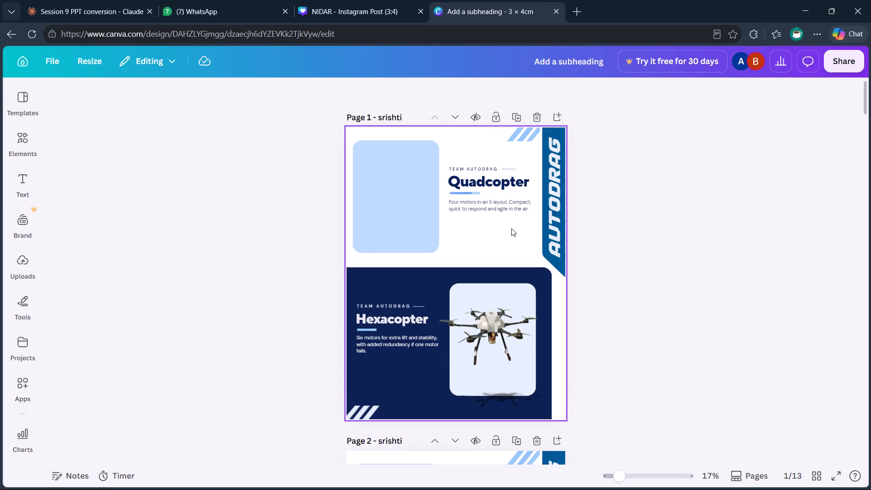
pyautogui.click(644, 158)
pyautogui.scroll(-2, 681, 202)
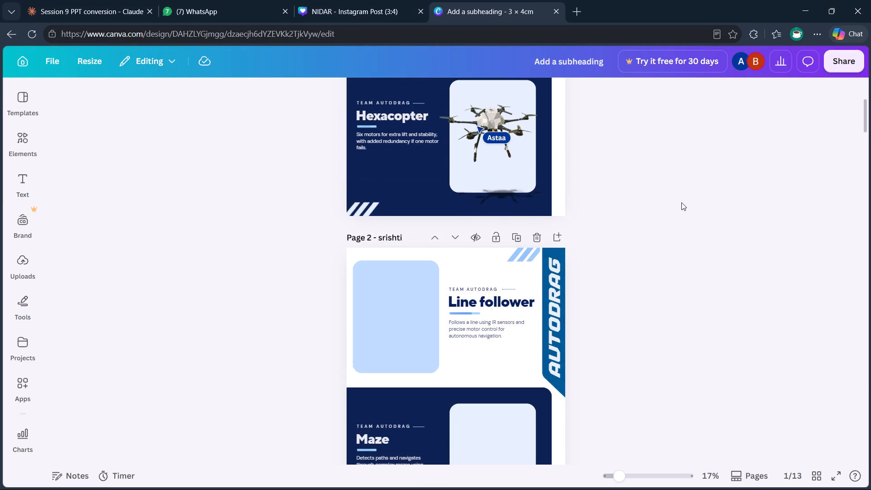
# Review the drone and robot pages from page 1 through the drone photos on page 8.
pyautogui.scroll(8, 681, 202)
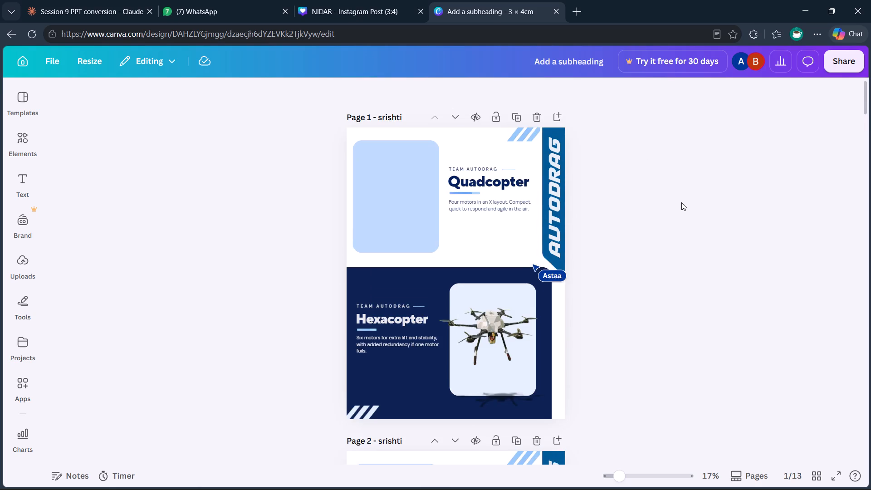
pyautogui.scroll(-1, 615, 204)
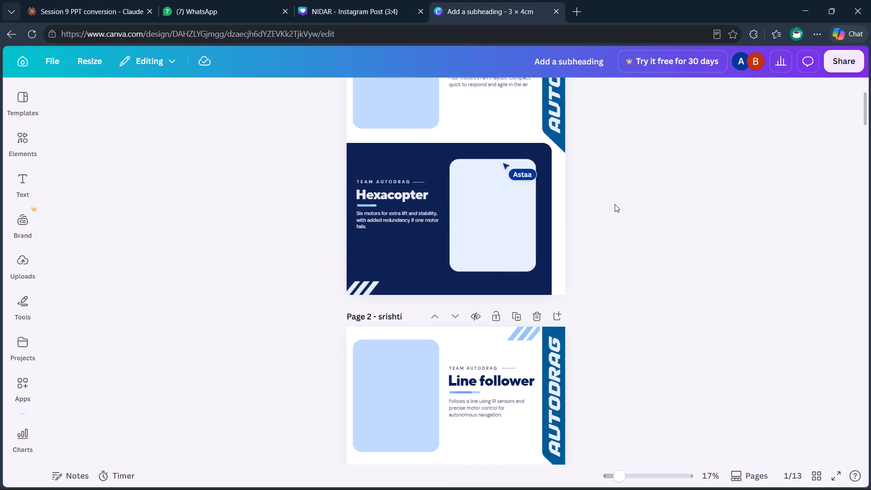
pyautogui.scroll(-5, 615, 204)
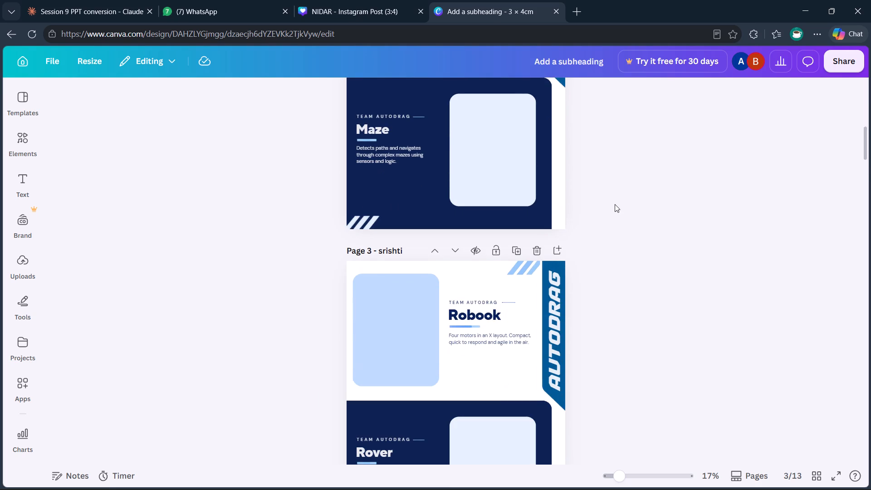
pyautogui.scroll(-1, 615, 204)
pyautogui.scroll(-3, 585, 231)
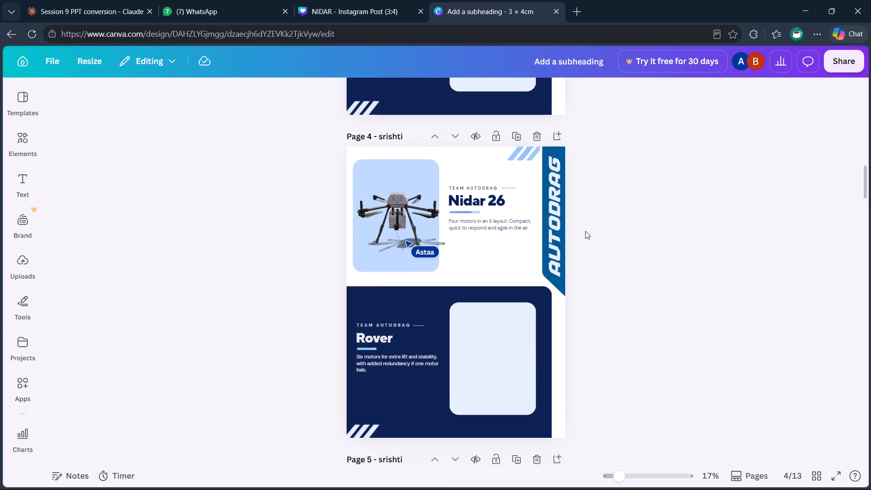
pyautogui.scroll(-2, 585, 231)
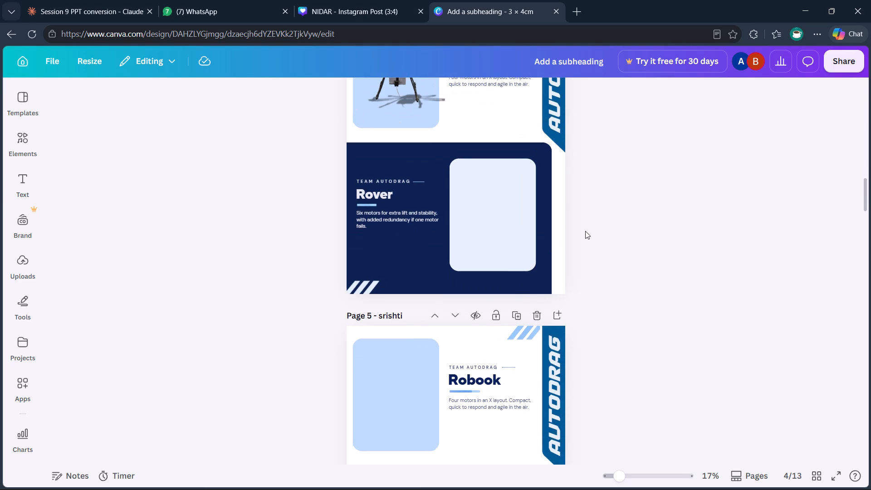
pyautogui.scroll(-1, 578, 231)
pyautogui.click(578, 231)
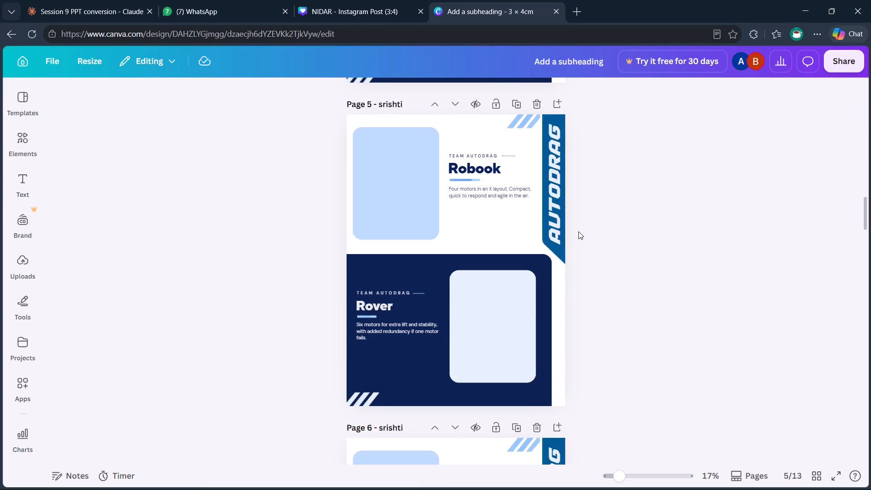
pyautogui.scroll(4, 578, 231)
pyautogui.click(578, 231)
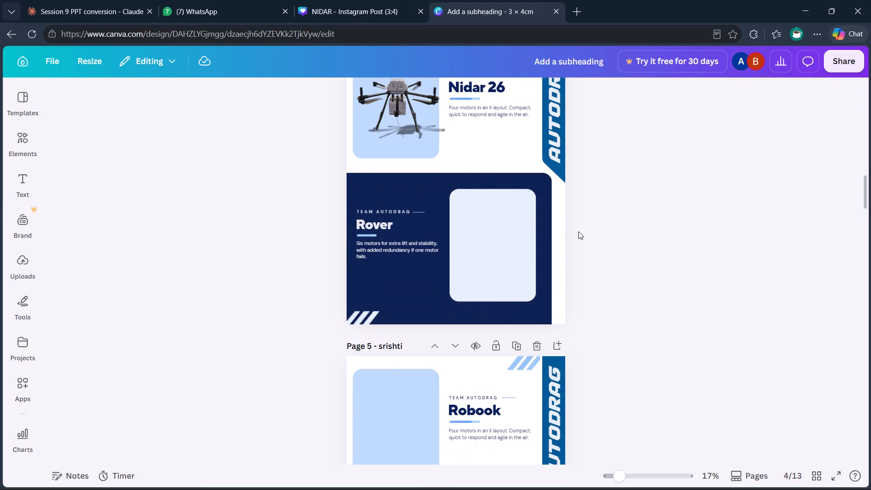
pyautogui.scroll(-1, 578, 231)
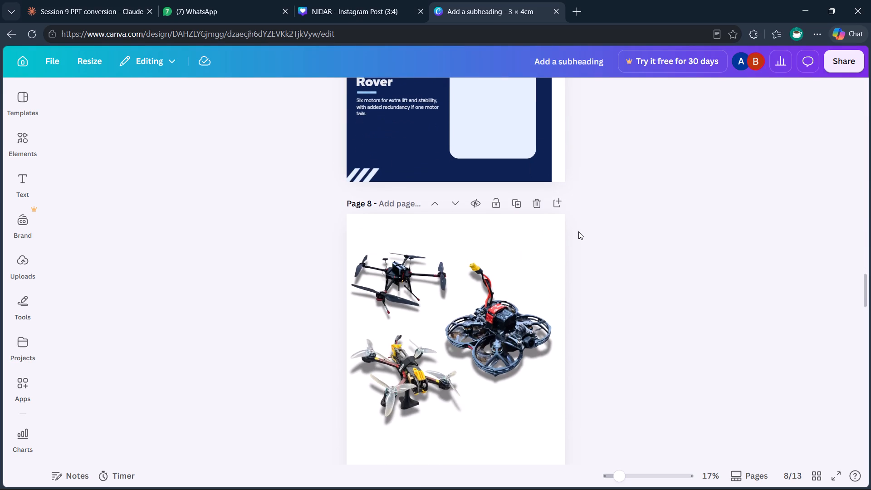
# Switch to the "NIDAR - Instagram Post (3:4)" design.
pyautogui.click(337, 7)
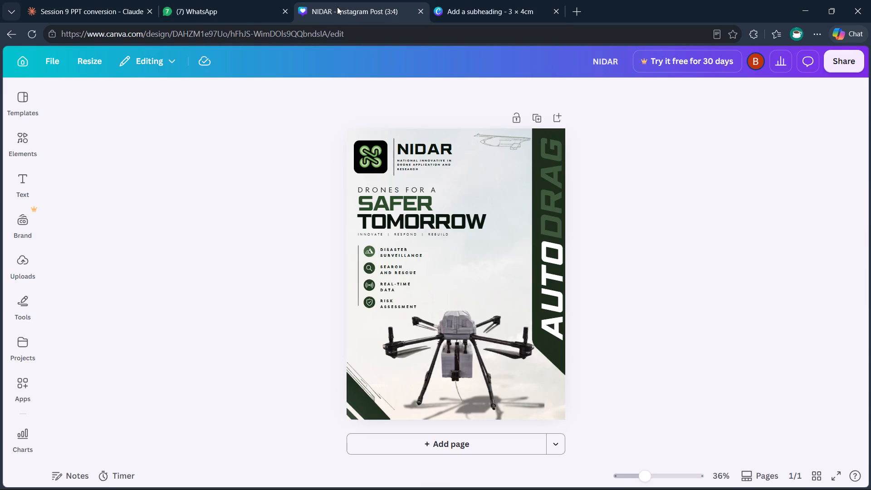
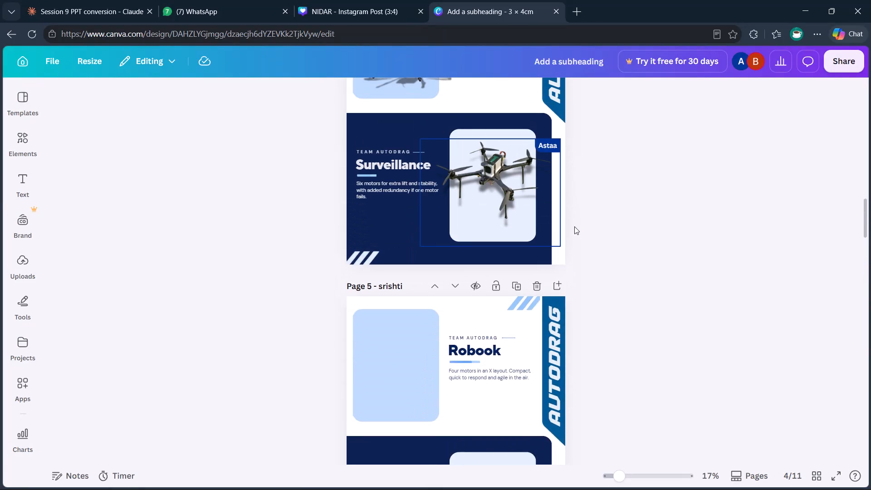
# Look over the Team Autodrag drone and robot pages from page 3 through to the drone images on page 8.
pyautogui.scroll(6, 574, 226)
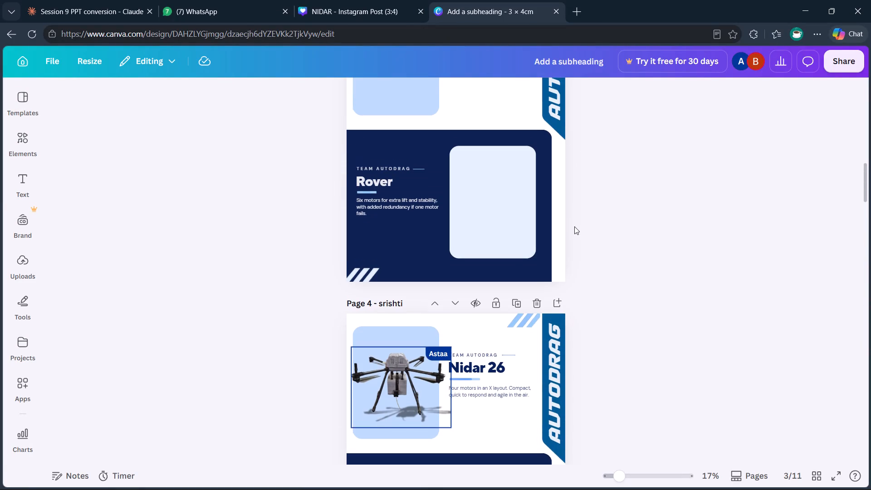
pyautogui.scroll(-2, 607, 226)
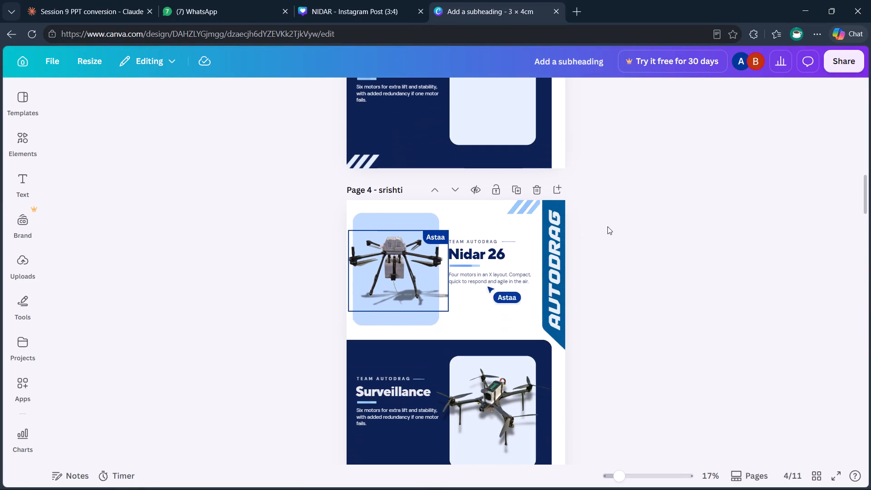
pyautogui.scroll(-4, 607, 226)
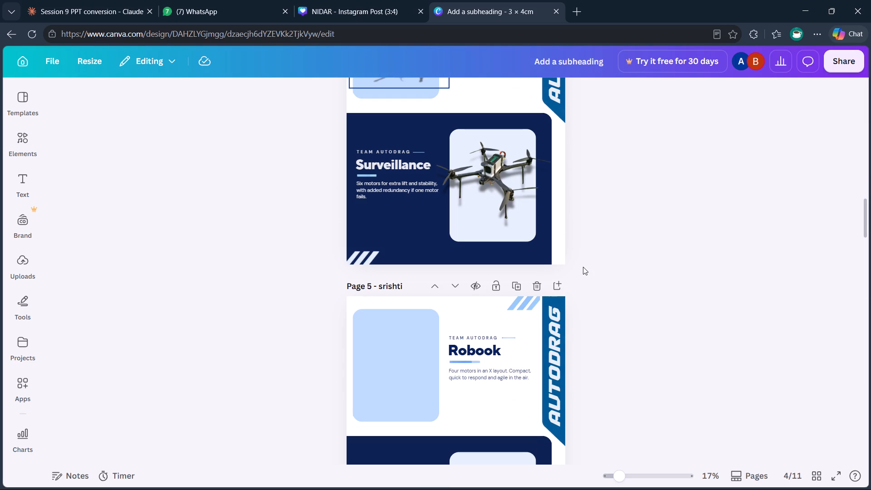
pyautogui.scroll(-10, 583, 266)
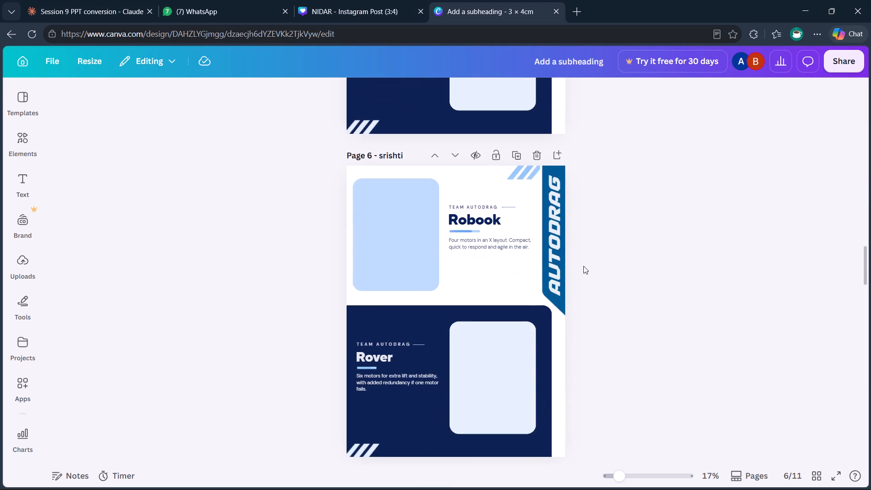
pyautogui.scroll(-7, 583, 266)
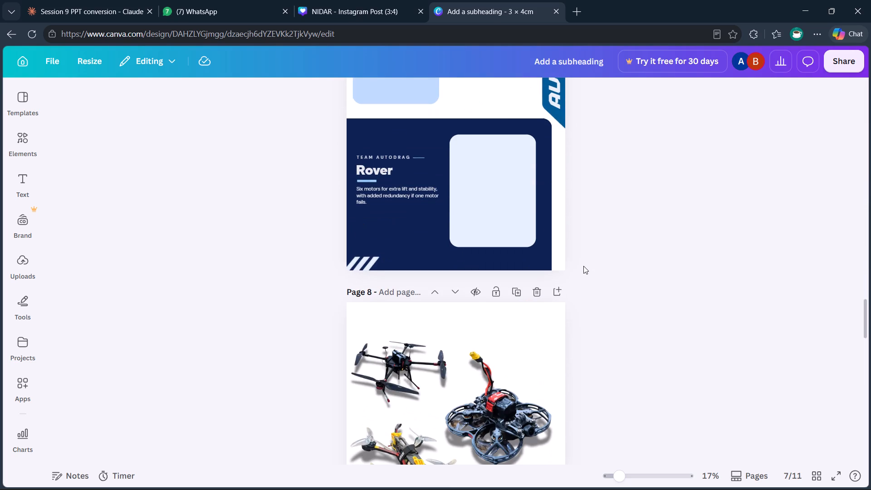
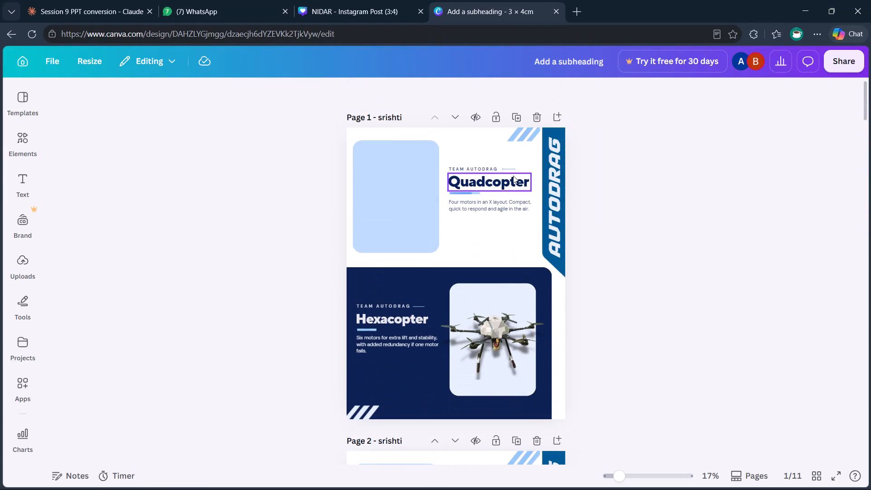
# Look through the remaining pages of the design, from the robot layouts to the drone cutout images on pages 8 to 11.
pyautogui.scroll(-6, 513, 176)
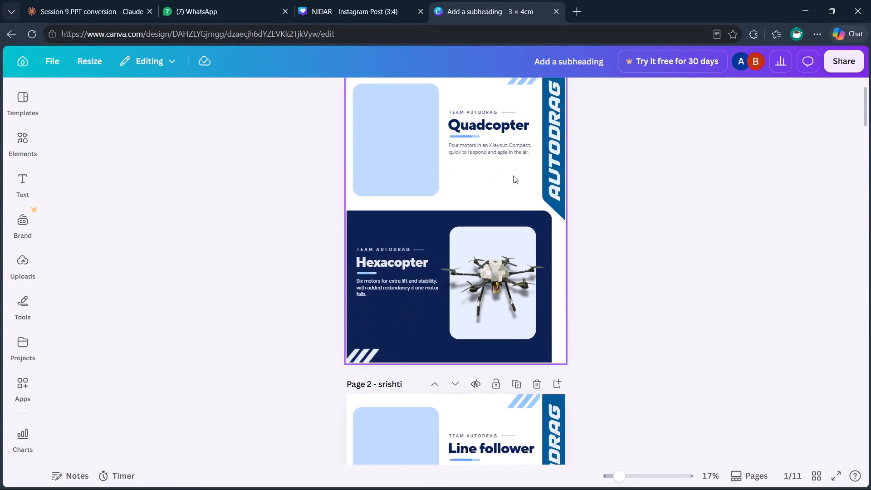
pyautogui.scroll(-14, 513, 176)
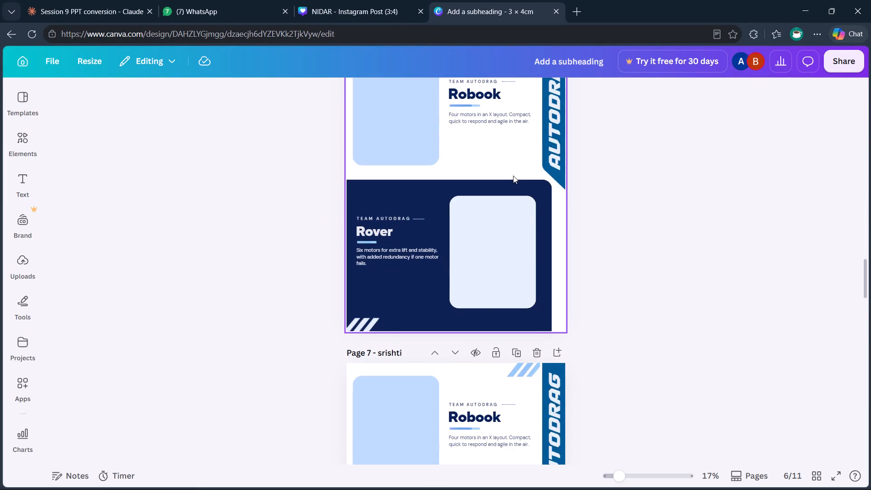
pyautogui.scroll(-10, 513, 176)
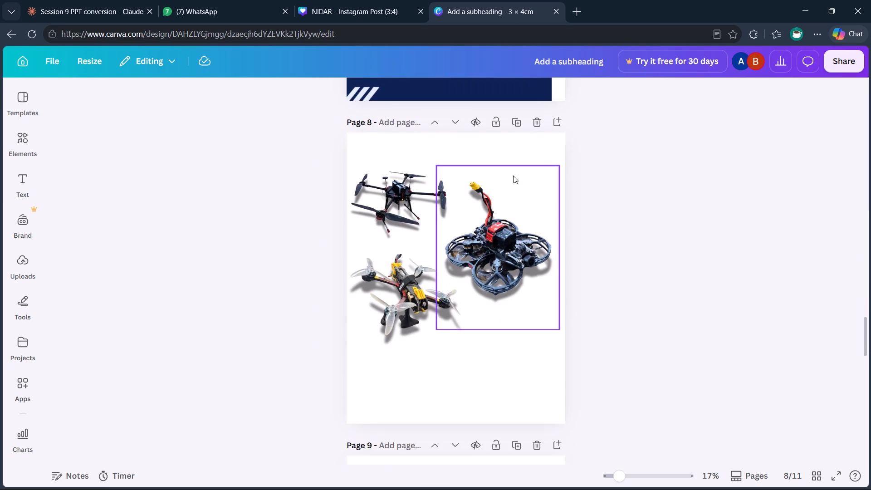
pyautogui.scroll(-11, 513, 176)
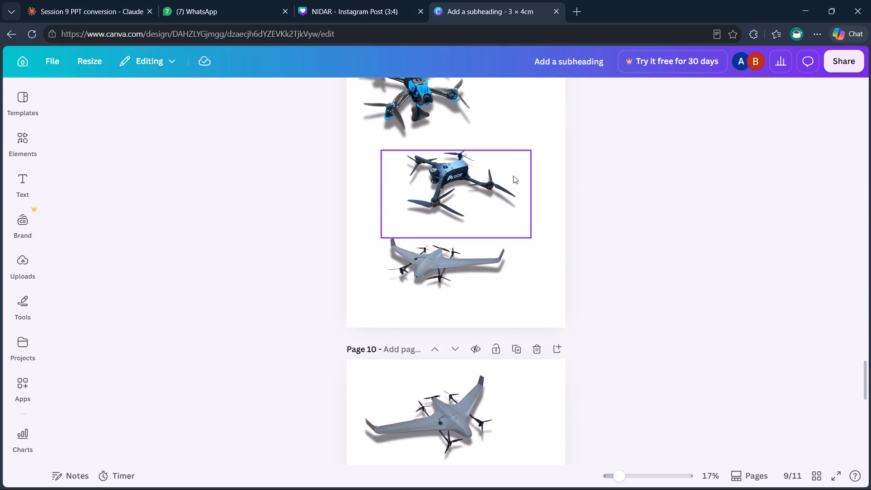
pyautogui.scroll(-4, 513, 176)
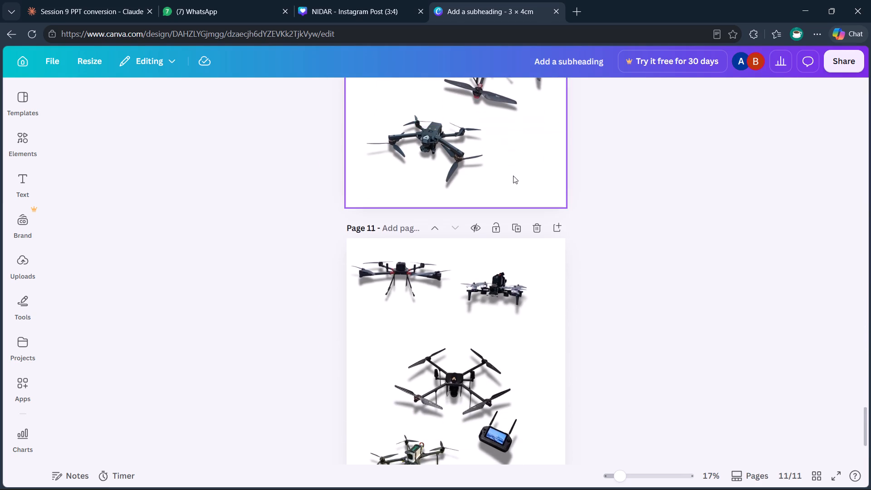
pyautogui.scroll(-1, 513, 176)
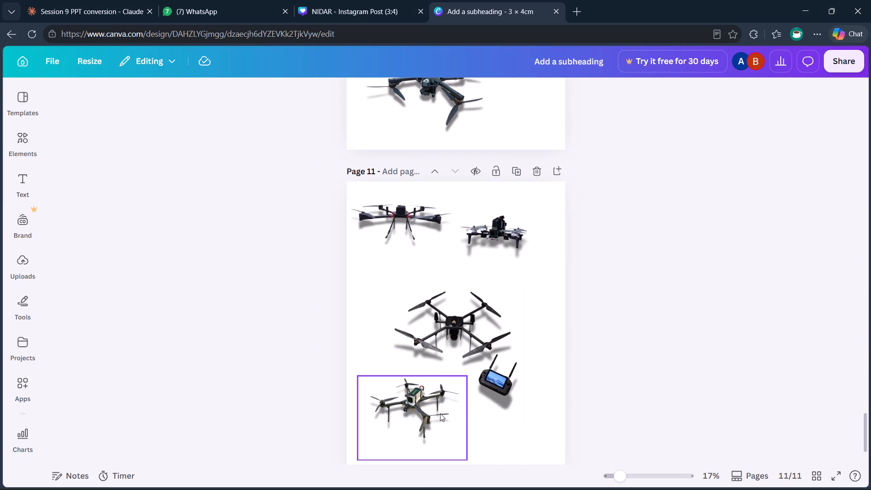
# Look over the drone pictures on pages 10 and 11 of the design.
pyautogui.scroll(-2, 426, 395)
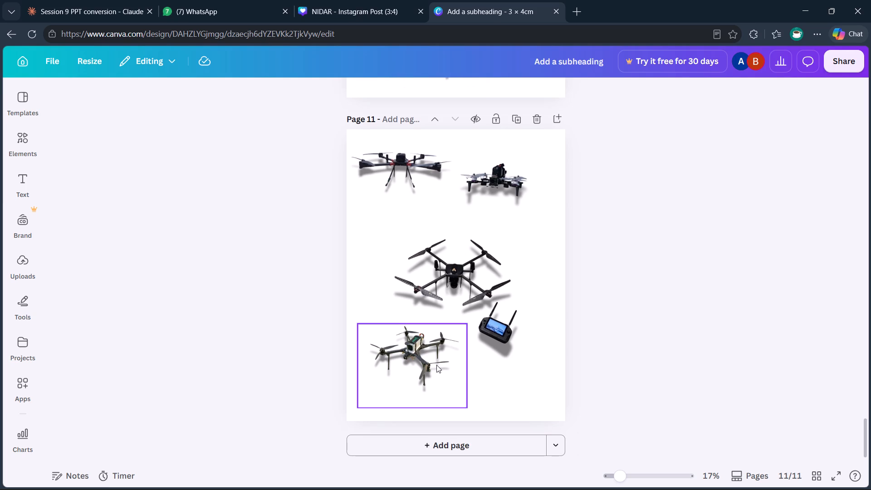
pyautogui.scroll(6, 436, 364)
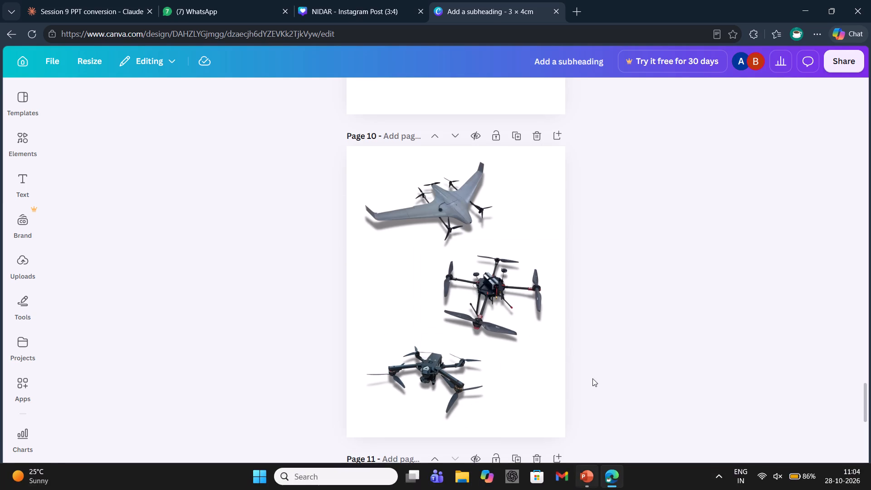
# Open Canva's home page in a new browser tab and open the CAD PPT presentation from the recent designs.
pyautogui.click(577, 0)
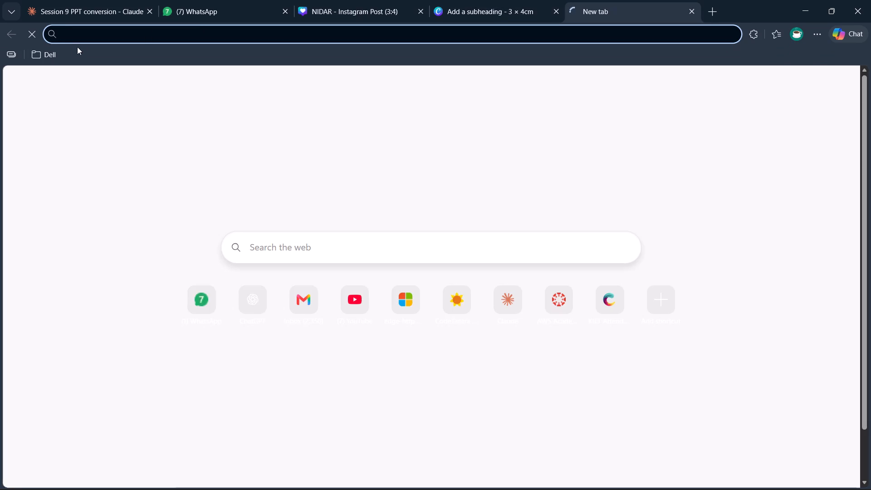
pyautogui.write('canva')
pyautogui.press('Return')
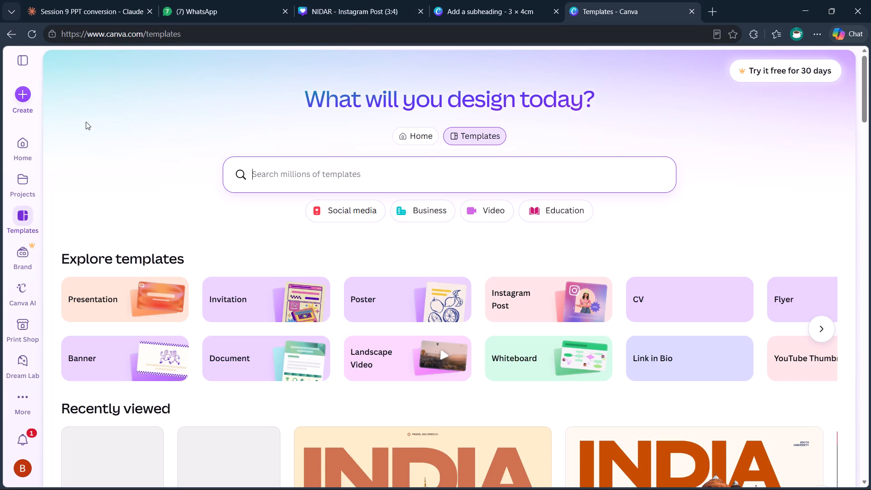
pyautogui.click(16, 142)
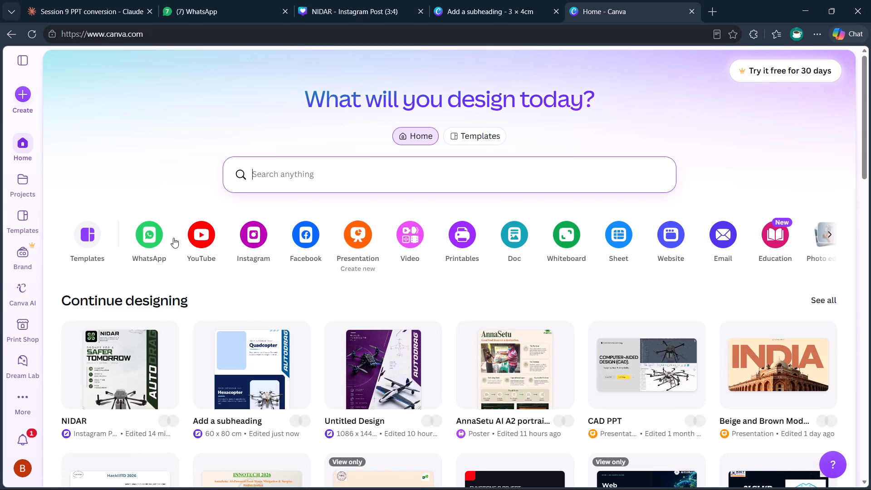
pyautogui.scroll(-1, 346, 312)
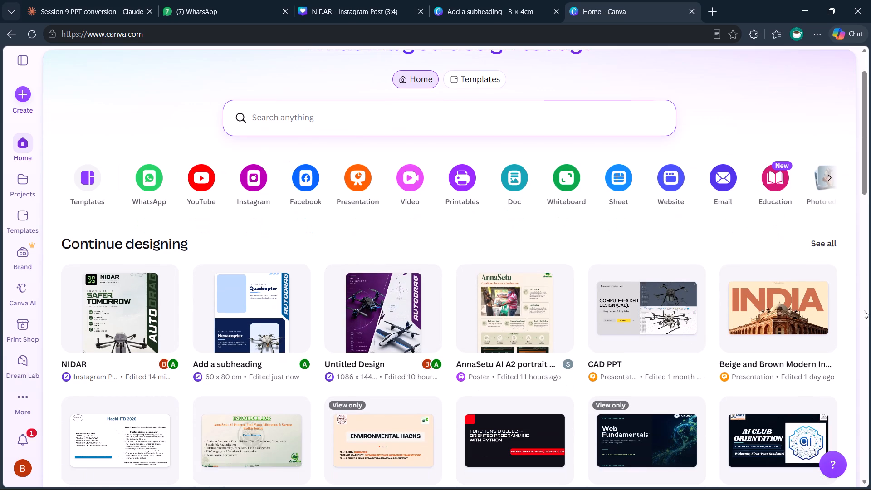
pyautogui.scroll(-3, 496, 290)
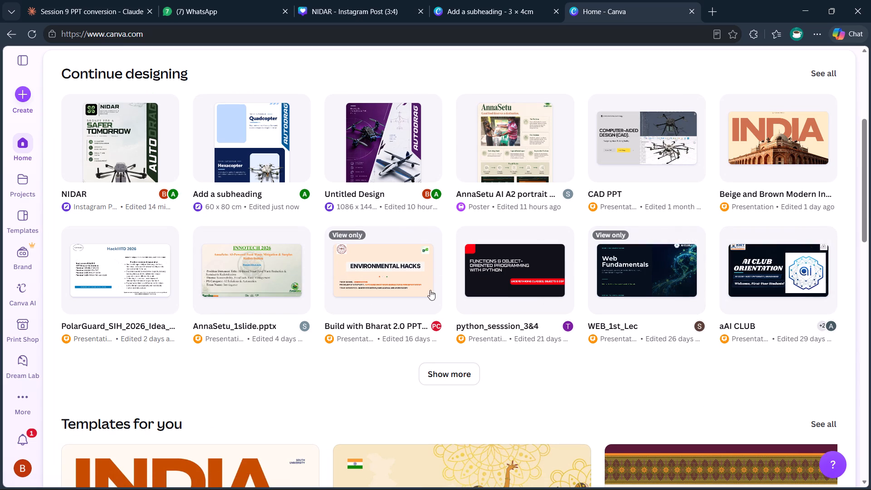
pyautogui.click(645, 156)
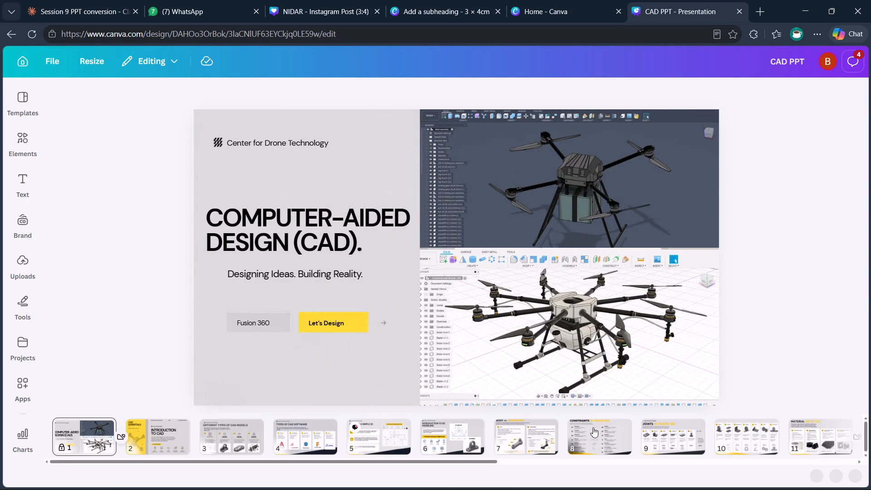
# Look through the CAD PPT slides from page 10 to page 15, examining the drone, robotic arm and gear box models.
pyautogui.click(736, 432)
pyautogui.press('Right')
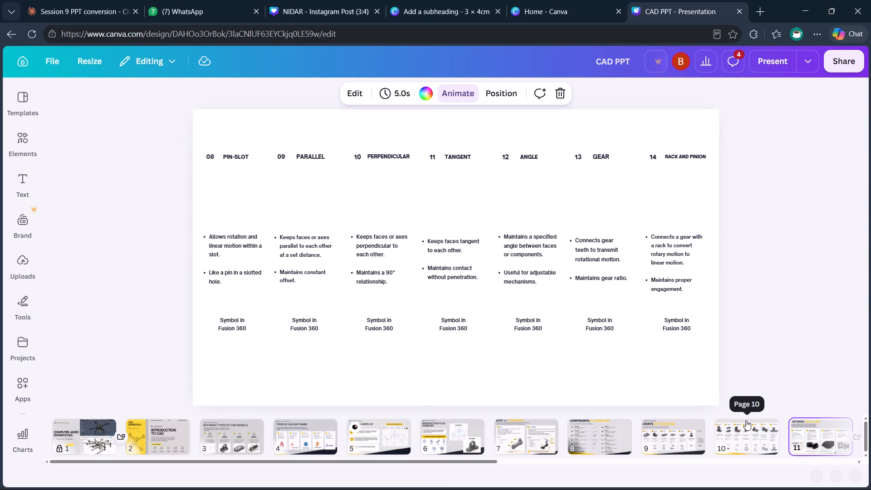
pyautogui.press('Right')
pyautogui.press('Right')
pyautogui.press('Right')
pyautogui.press('Right')
pyautogui.press('Right')
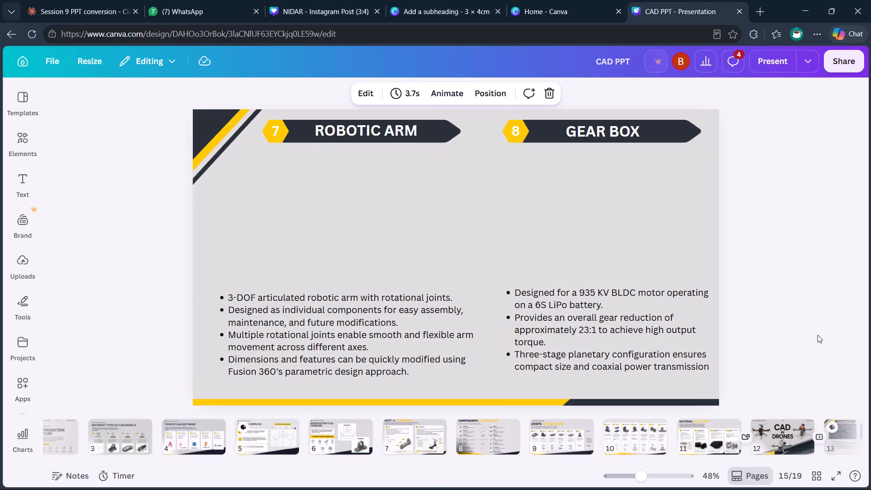
pyautogui.press('Left')
pyautogui.press('Left')
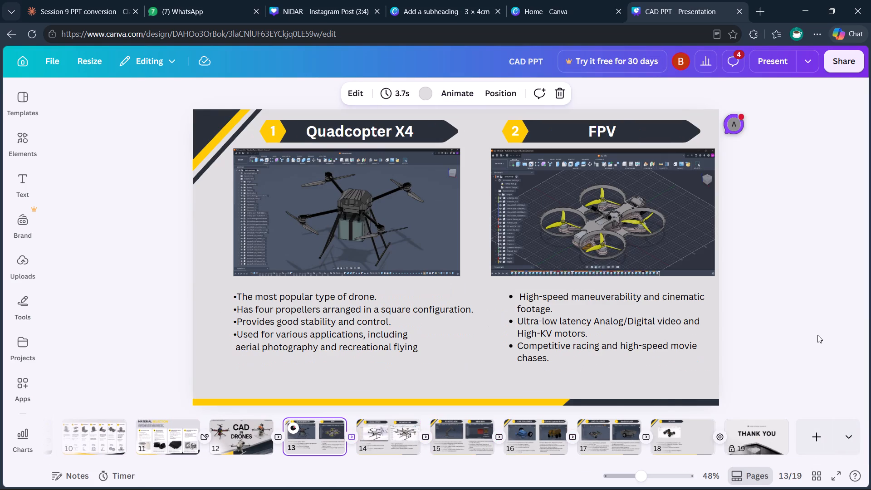
pyautogui.press('Right')
pyautogui.press('Right')
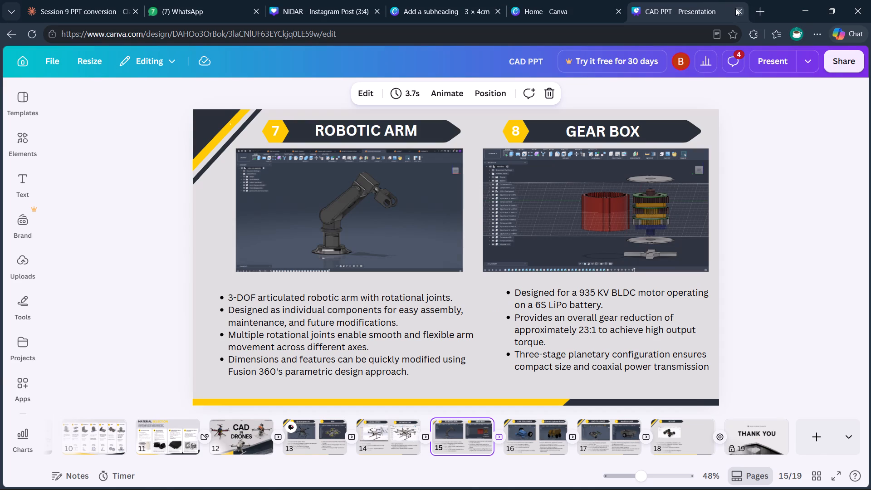
# Close the CAD PPT presentation and the Canva home page.
pyautogui.click(735, 9)
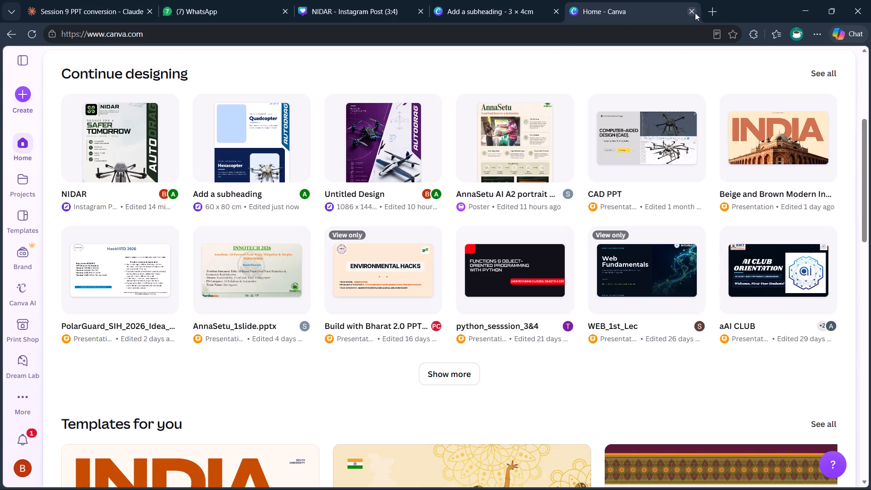
pyautogui.click(695, 13)
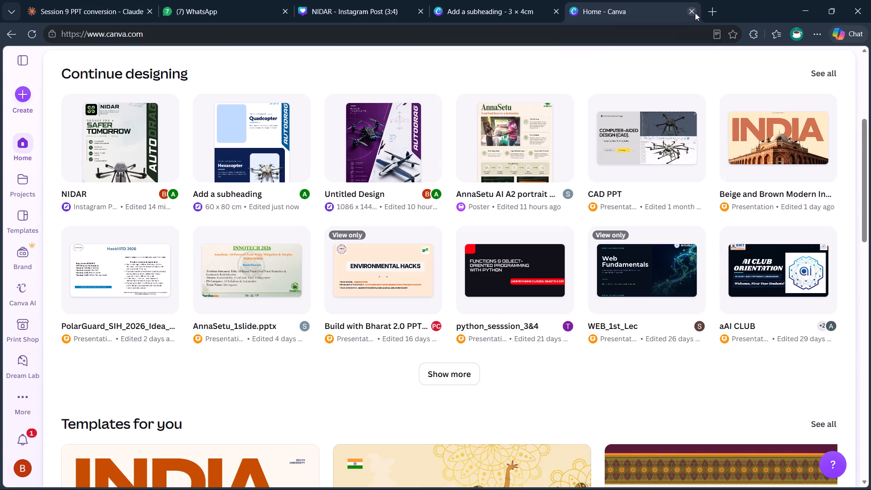
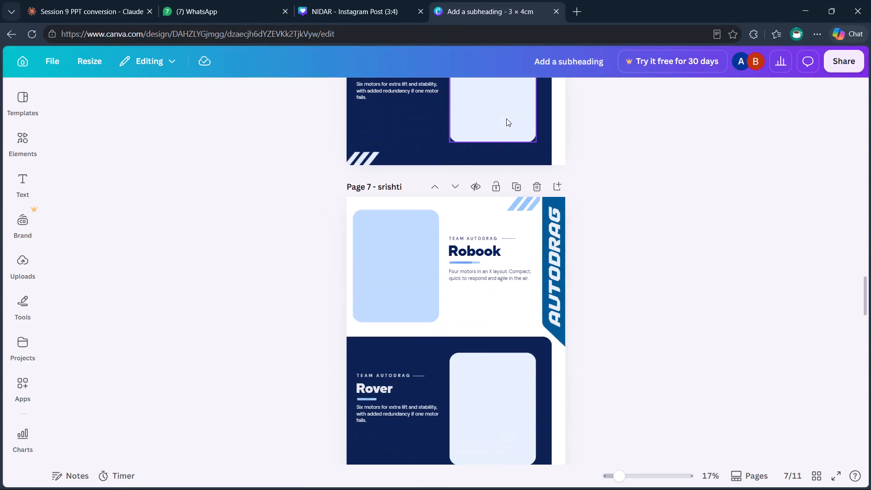
# Replace the "Robook" heading on page 7 with "Aksh", followed by a line break.
pyautogui.doubleClick(479, 249)
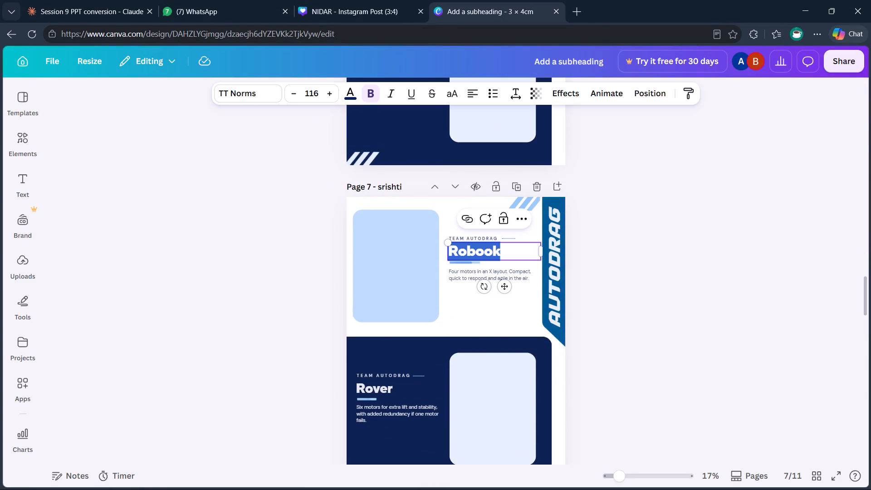
pyautogui.press('BackSpace')
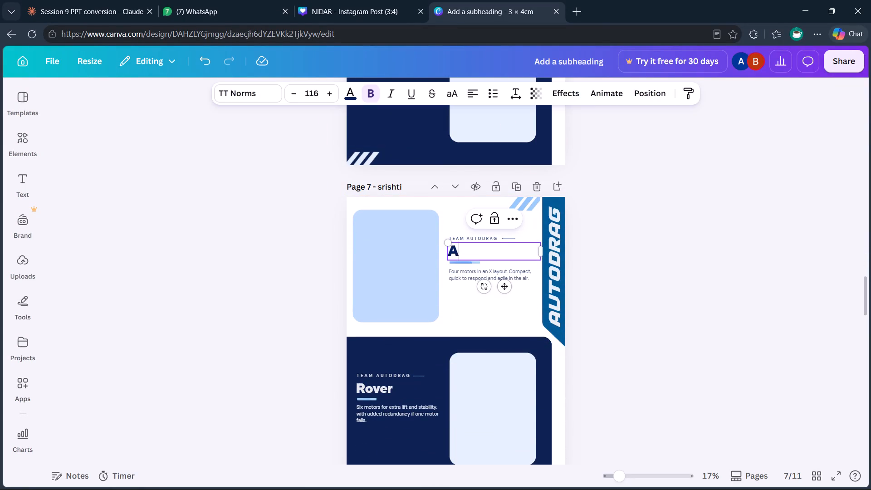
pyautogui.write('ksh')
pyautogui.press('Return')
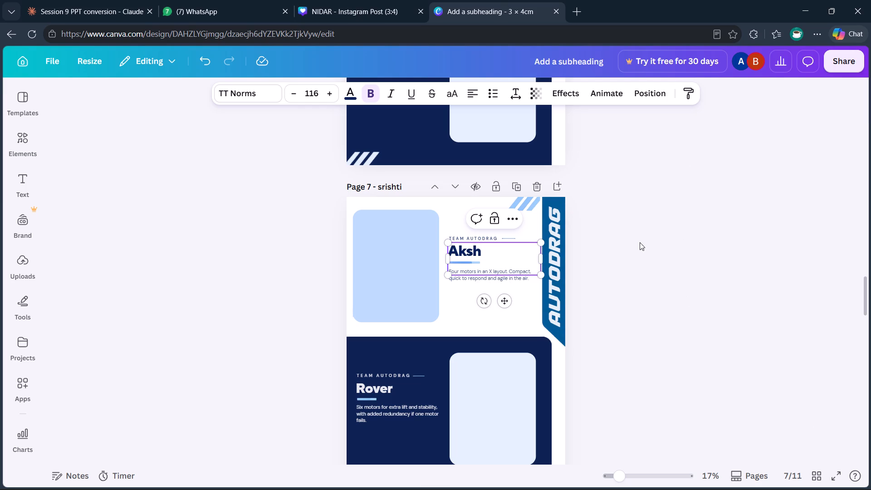
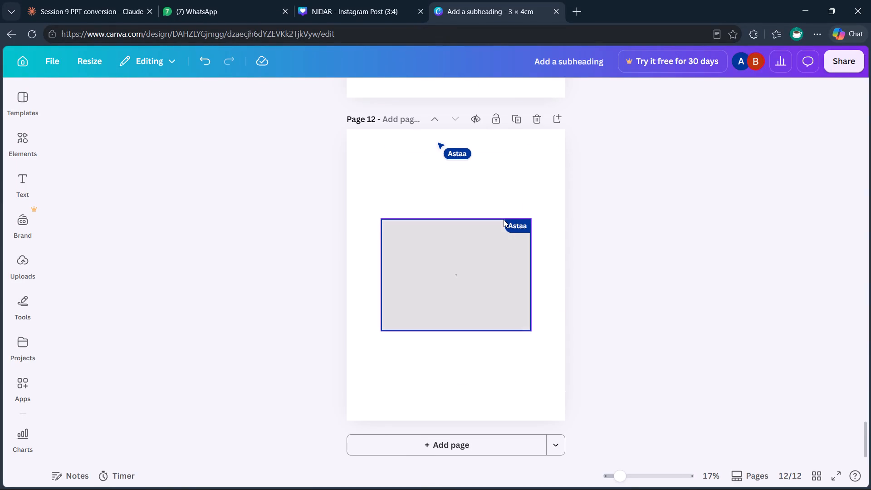
# Look back over the drone pictures on pages 9 to 11 of the design.
pyautogui.scroll(12, 504, 220)
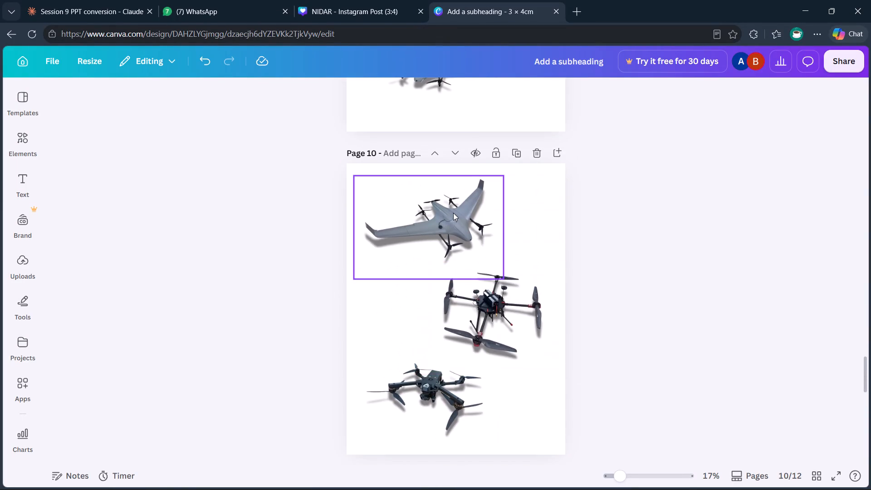
pyautogui.scroll(4, 453, 213)
pyautogui.scroll(-1, 453, 213)
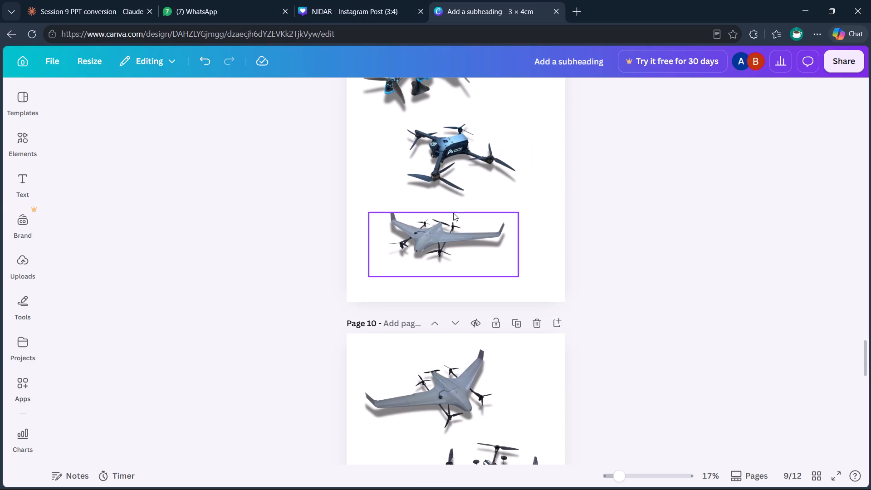
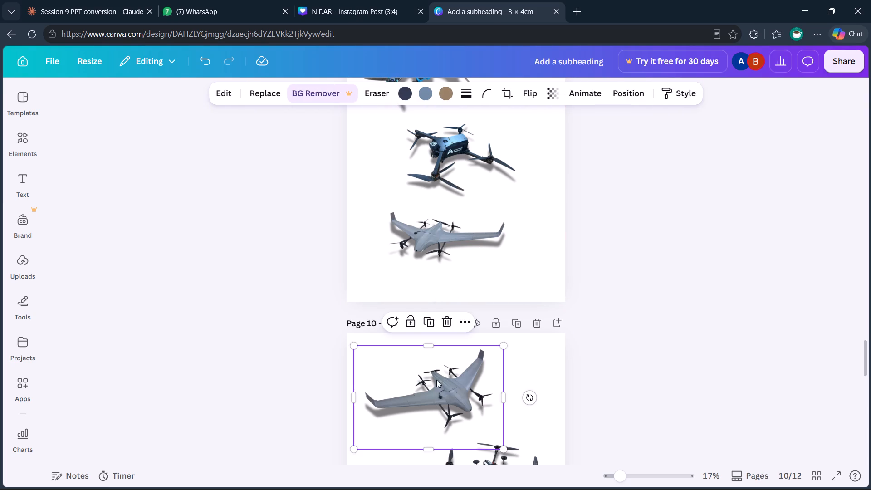
# Copy the grey fixed-wing drone picture from page 10 and paste it onto page 7, the Aksh and Rover page.
pyautogui.click(461, 320)
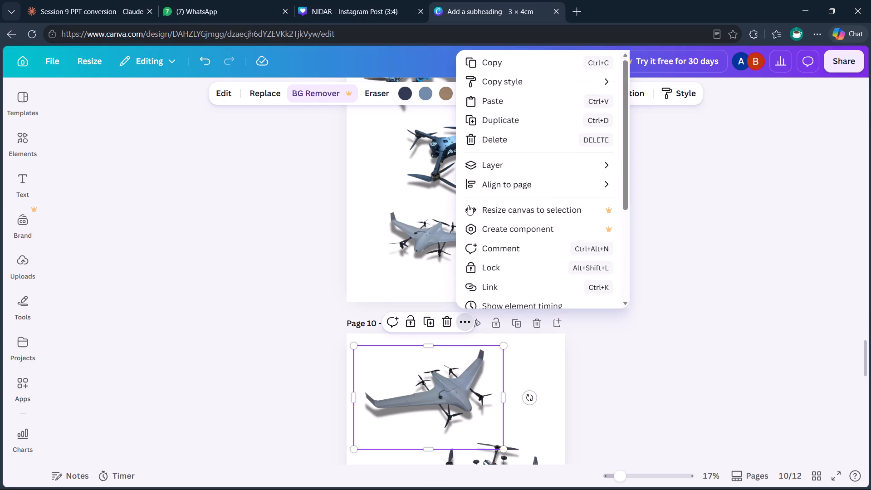
pyautogui.click(517, 67)
pyautogui.click(593, 158)
pyautogui.scroll(5, 592, 159)
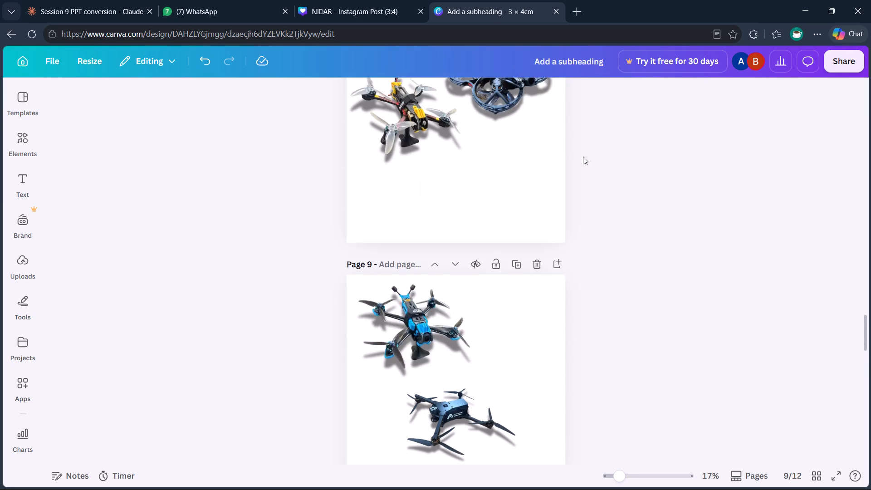
pyautogui.scroll(9, 582, 157)
pyautogui.click(385, 215)
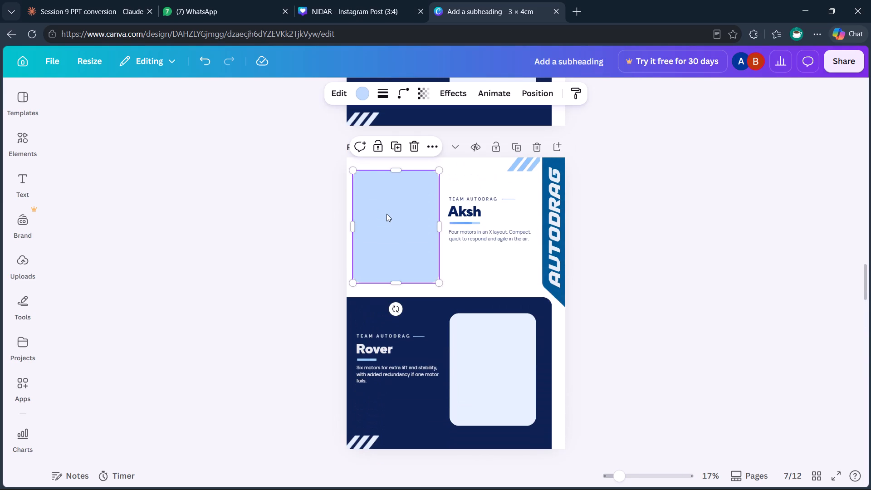
pyautogui.hotkey('ctrl', 'v')
# Shrink the pasted drone picture slightly and position it over the lower part of the light-blue placeholder beside the Aksh heading.
pyautogui.moveTo(455, 216); pyautogui.dragTo(388, 233)
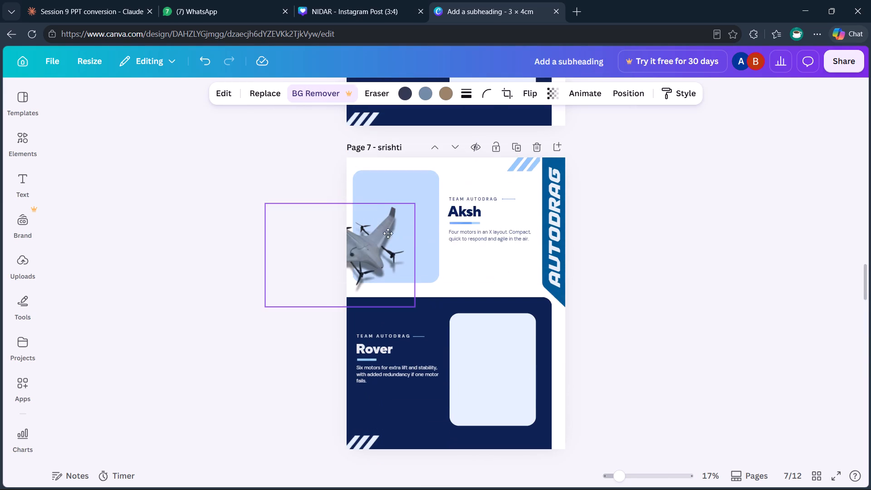
pyautogui.moveTo(388, 233); pyautogui.dragTo(445, 220)
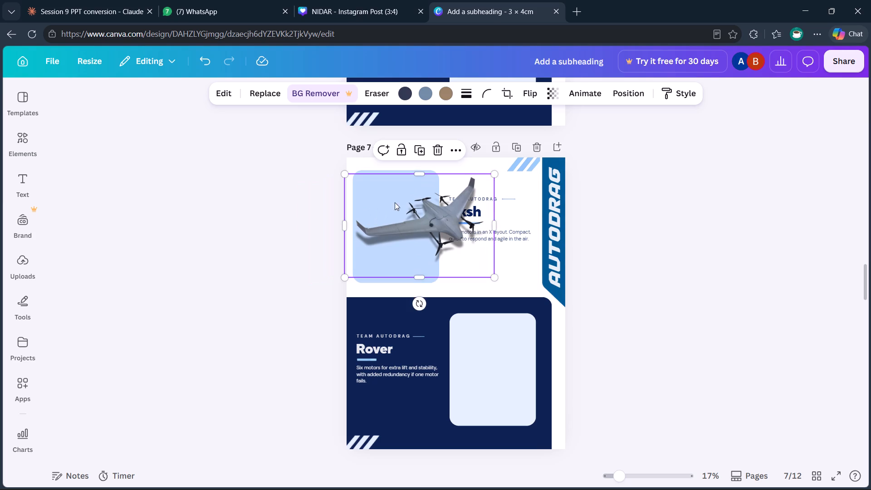
pyautogui.moveTo(347, 178); pyautogui.dragTo(370, 199)
pyautogui.moveTo(459, 234); pyautogui.dragTo(431, 224)
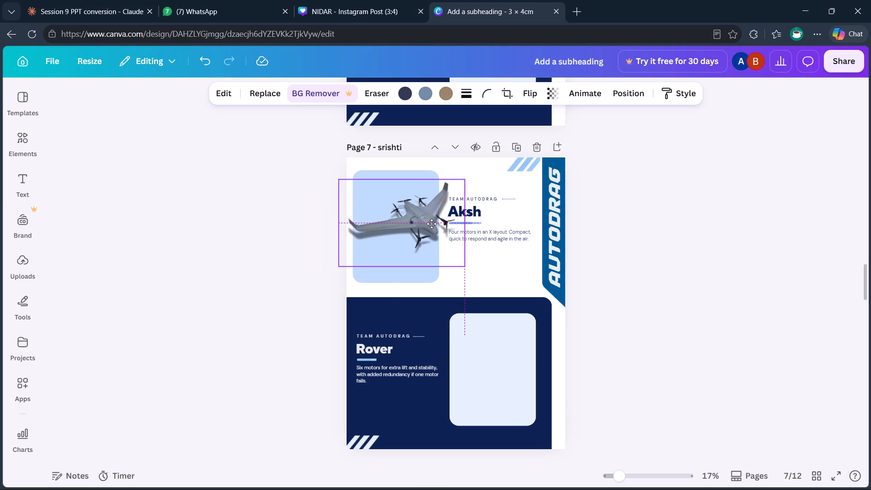
pyautogui.moveTo(431, 224); pyautogui.dragTo(429, 224)
pyautogui.doubleClick(429, 224)
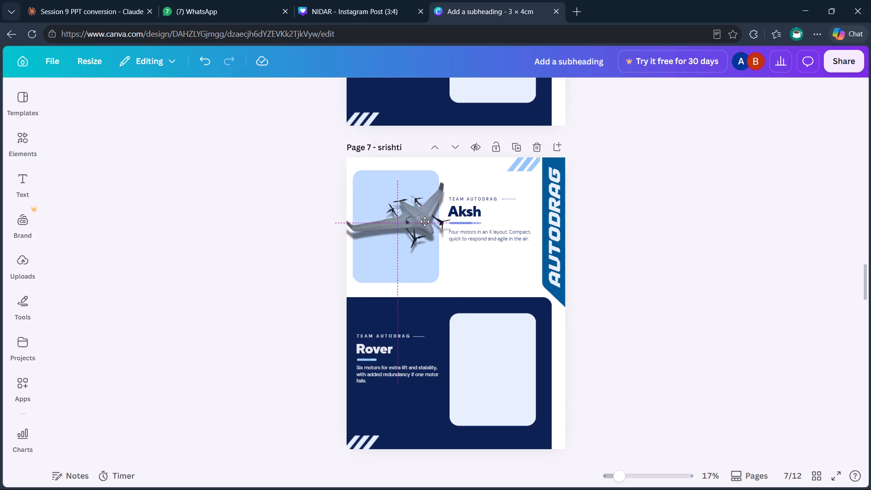
pyautogui.moveTo(423, 218); pyautogui.dragTo(400, 224)
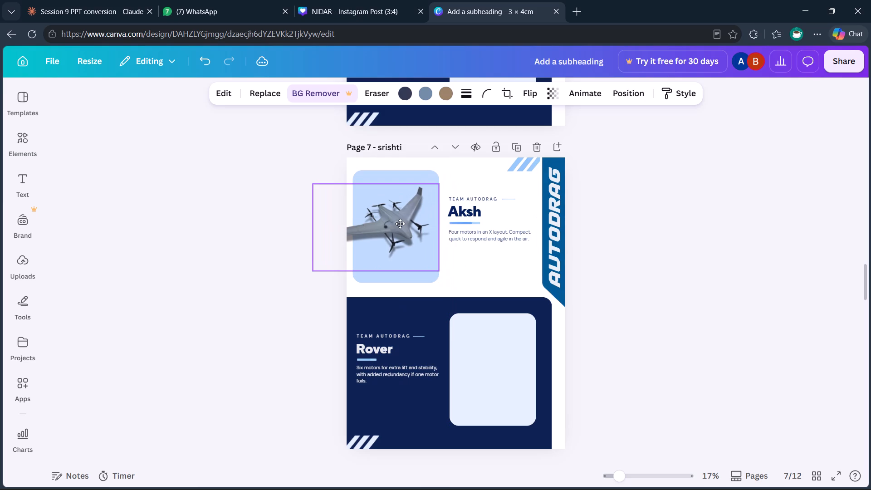
pyautogui.moveTo(400, 224); pyautogui.dragTo(426, 235)
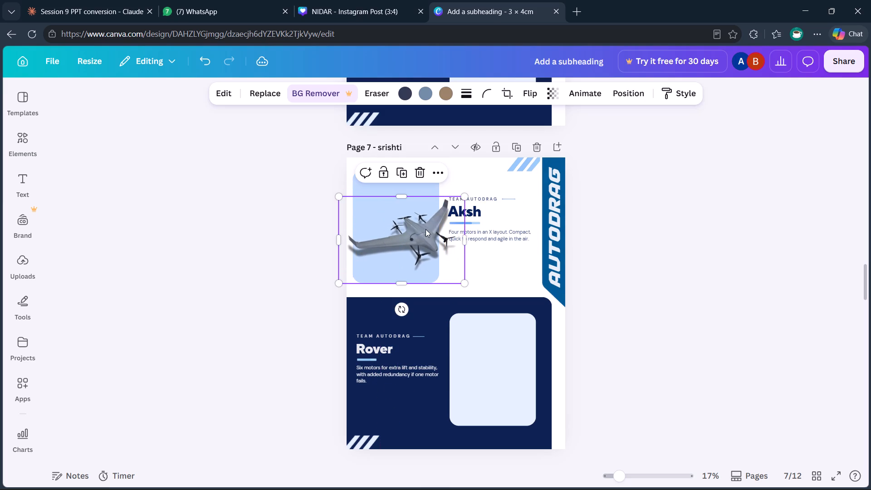
# Copy the grey fixed-wing drone picture at the bottom of page 9 and paste it onto page 7.
pyautogui.scroll(-16, 590, 251)
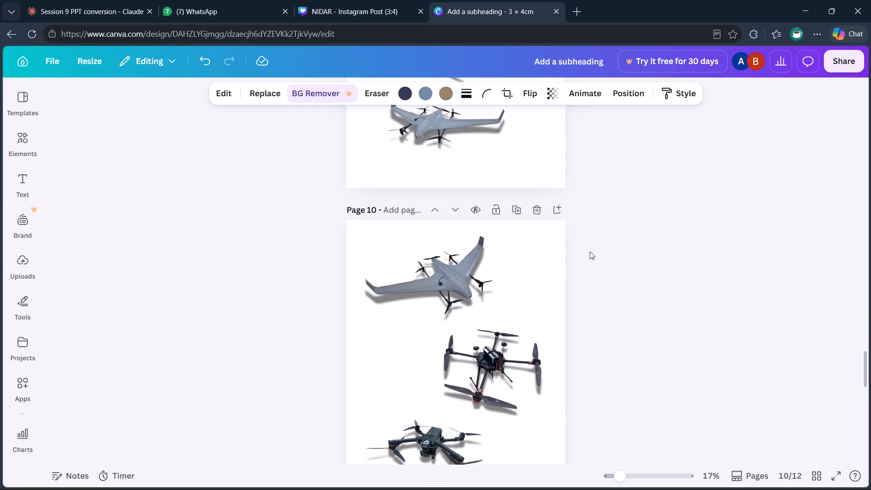
pyautogui.scroll(4, 590, 251)
pyautogui.click(446, 358)
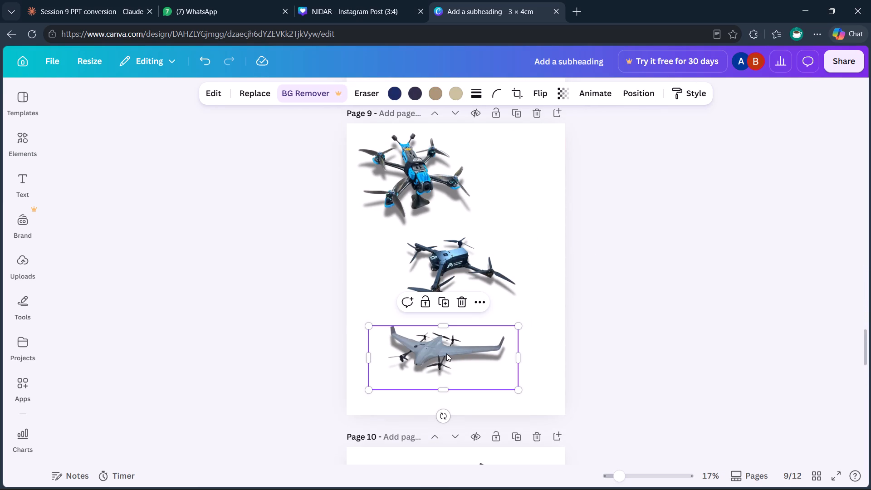
pyautogui.hotkey('ctrl', 'c')
pyautogui.scroll(20, 446, 334)
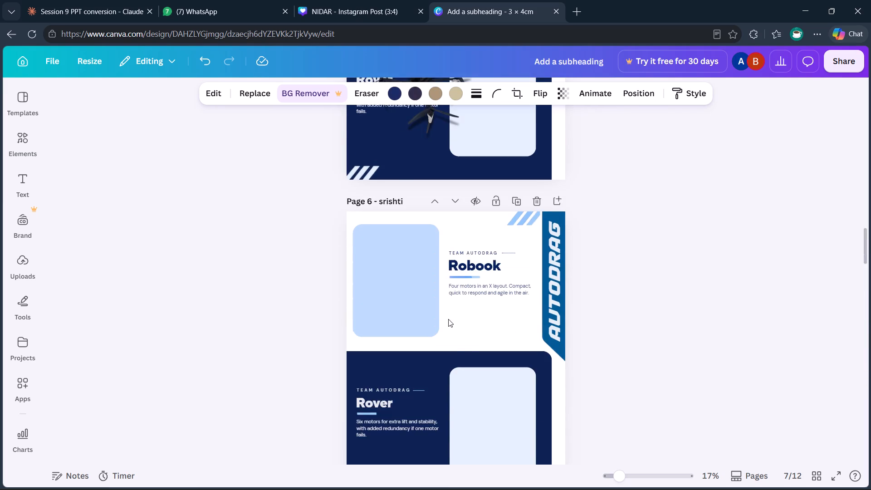
pyautogui.scroll(-7, 448, 319)
pyautogui.click(484, 261)
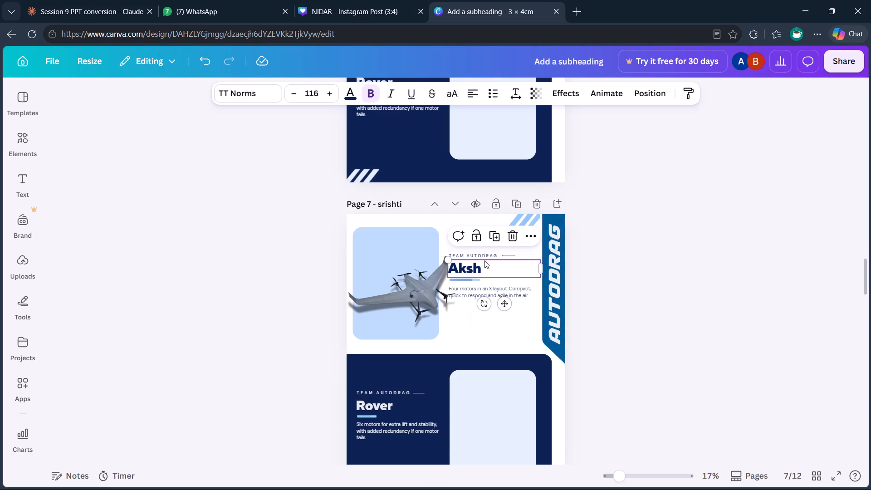
pyautogui.hotkey('ctrl', 'v')
# Move the second drone picture to the top of the Aksh placeholder, above the first drone picture.
pyautogui.moveTo(447, 436); pyautogui.dragTo(403, 265)
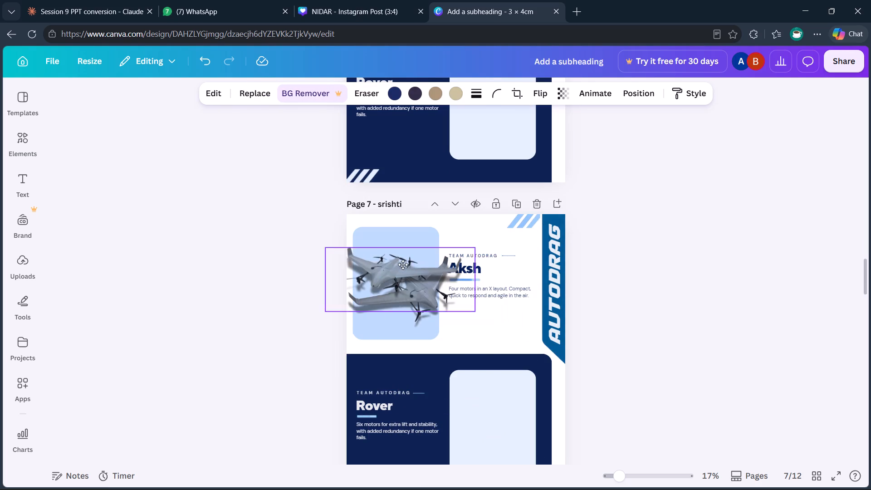
pyautogui.moveTo(403, 265); pyautogui.dragTo(422, 255)
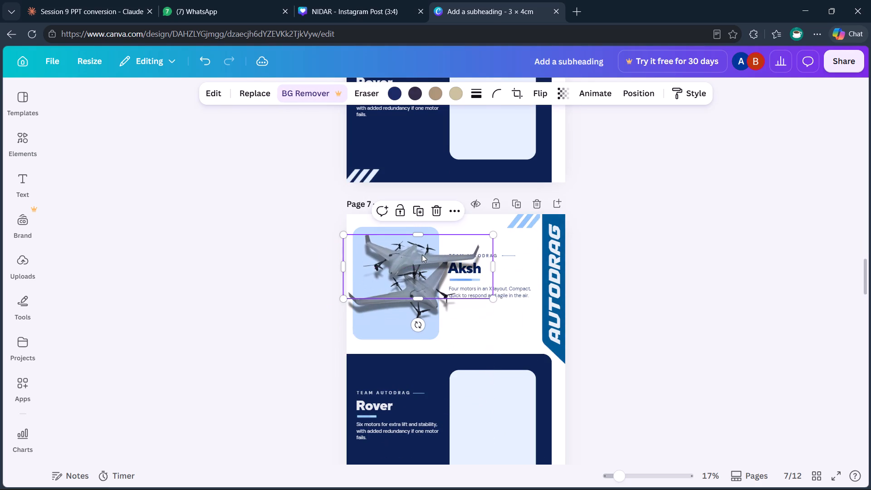
pyautogui.moveTo(425, 294); pyautogui.dragTo(422, 280)
# Select the first, lower drone picture in the Aksh placeholder on page 7.
pyautogui.click(419, 318)
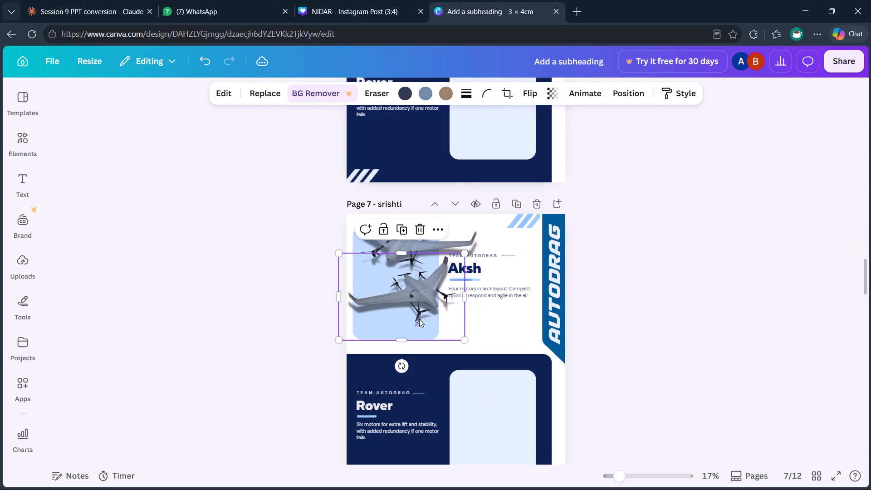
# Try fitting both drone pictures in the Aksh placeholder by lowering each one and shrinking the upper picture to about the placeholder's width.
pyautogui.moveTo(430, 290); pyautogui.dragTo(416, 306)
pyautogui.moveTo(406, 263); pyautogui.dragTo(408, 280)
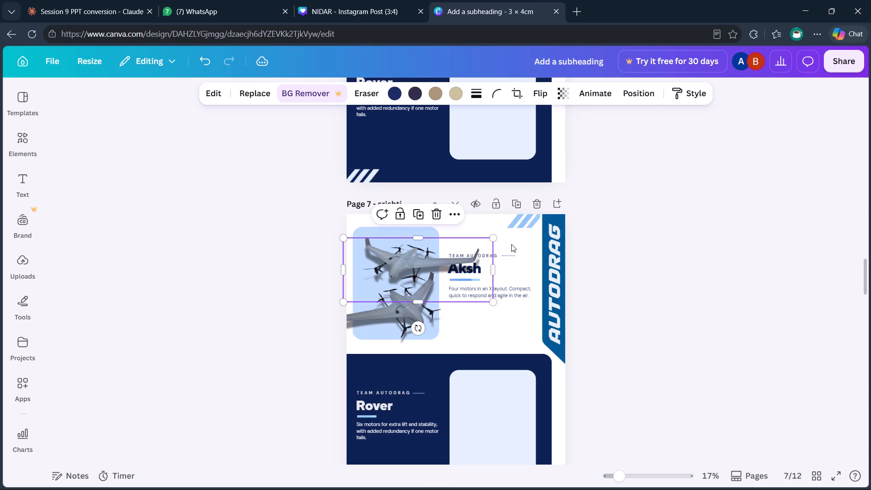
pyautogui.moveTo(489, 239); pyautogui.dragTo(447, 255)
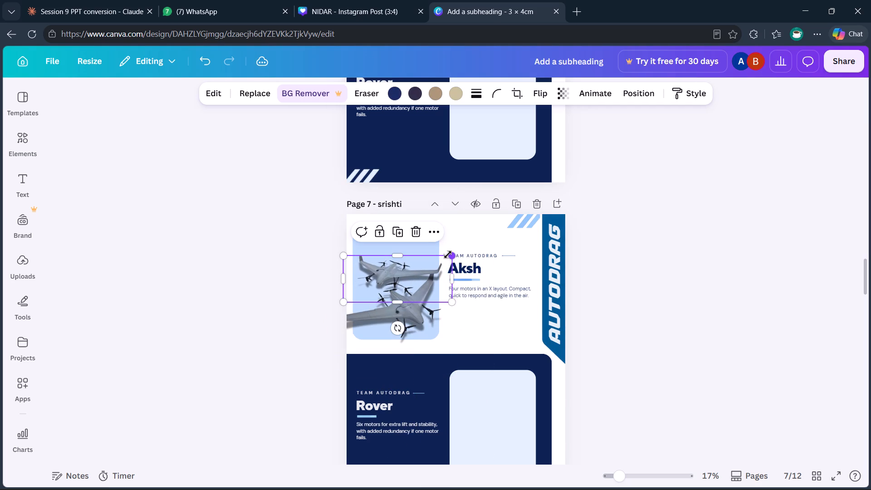
# Delete the upper fixed-wing drone picture from the Aksh placeholder on page 7.
pyautogui.click(416, 232)
# Move the remaining drone picture up to the middle of the light-blue Aksh placeholder and shrink it to roughly the placeholder's width.
pyautogui.moveTo(406, 301); pyautogui.dragTo(408, 296)
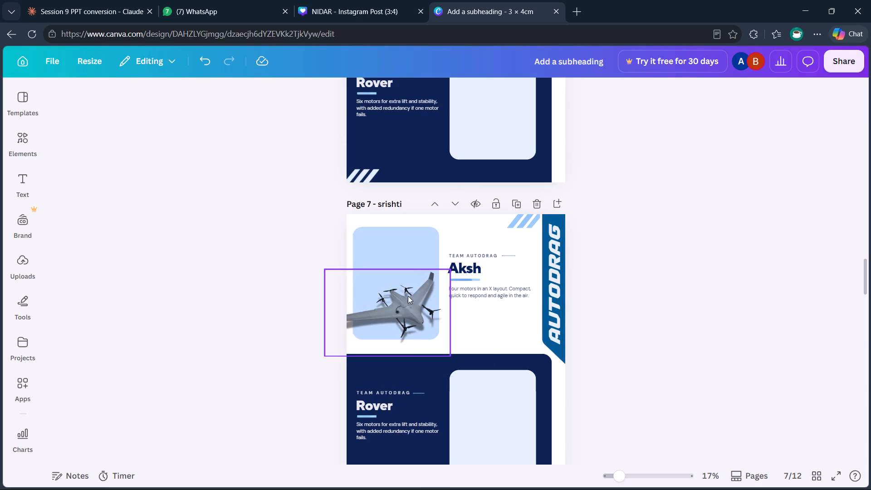
pyautogui.moveTo(408, 296); pyautogui.dragTo(408, 263)
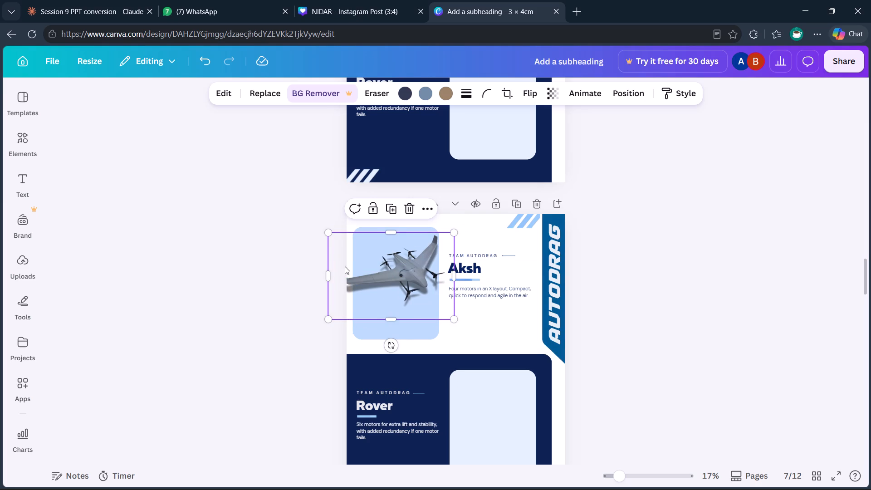
pyautogui.moveTo(326, 233); pyautogui.dragTo(347, 248)
pyautogui.moveTo(421, 288); pyautogui.dragTo(413, 290)
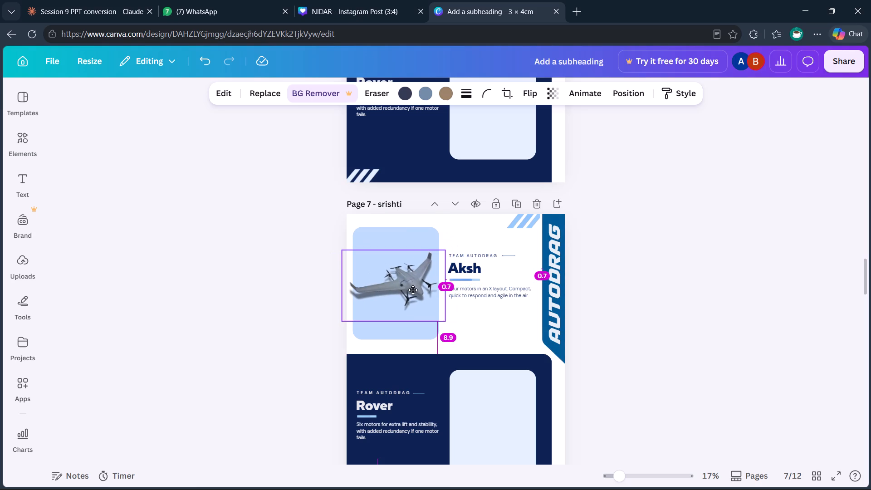
pyautogui.moveTo(413, 290); pyautogui.dragTo(417, 289)
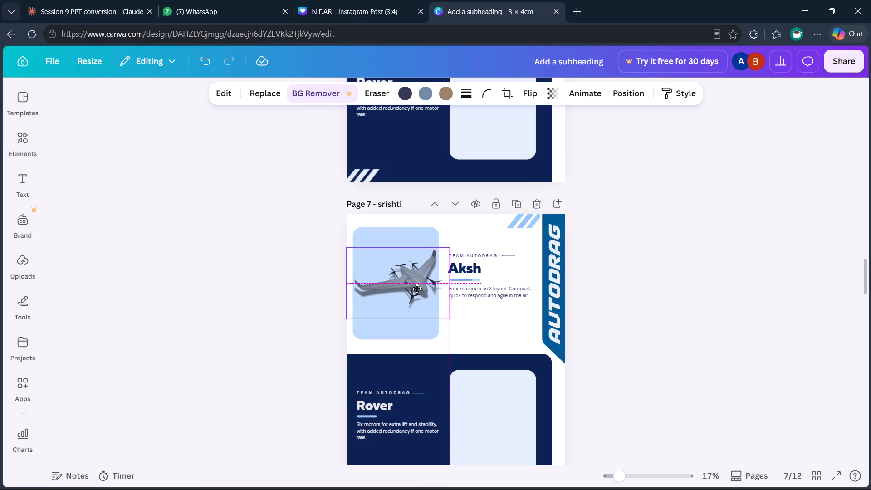
pyautogui.moveTo(417, 289); pyautogui.dragTo(410, 292)
pyautogui.moveTo(673, 250); pyautogui.dragTo(675, 254)
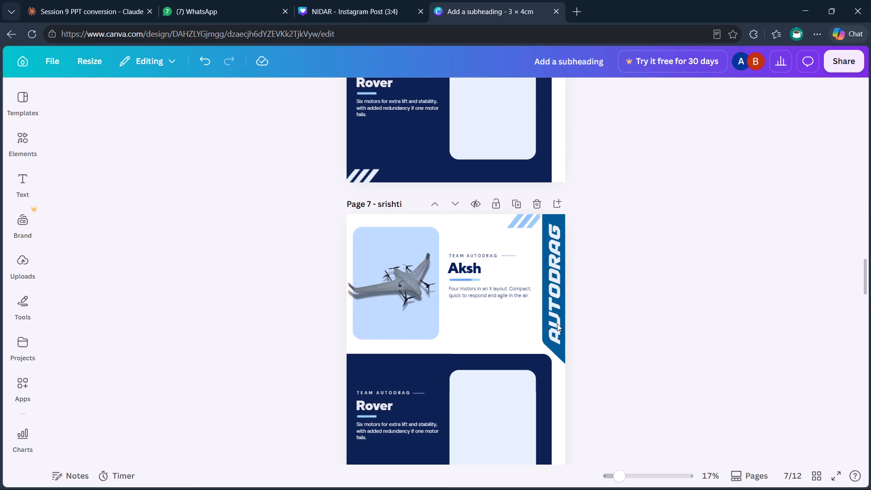
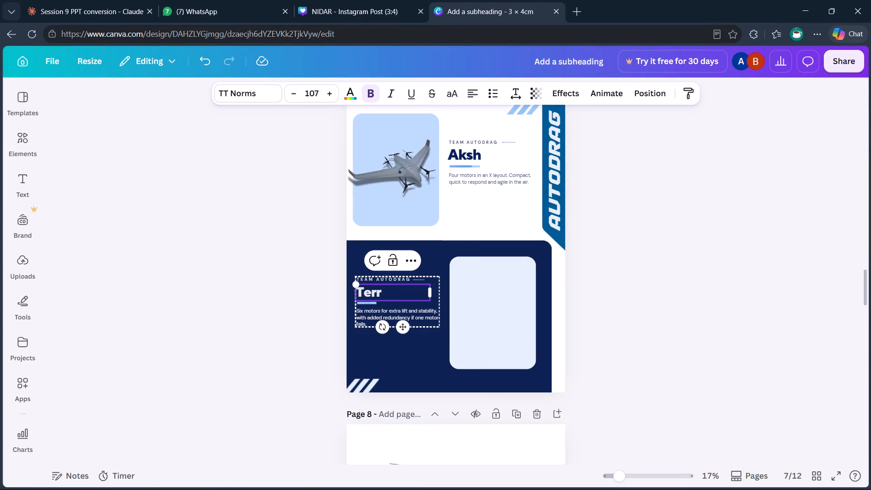
# Complete the heading in the dark-blue lower section of page 7 so it reads "TerraHawk fpv".
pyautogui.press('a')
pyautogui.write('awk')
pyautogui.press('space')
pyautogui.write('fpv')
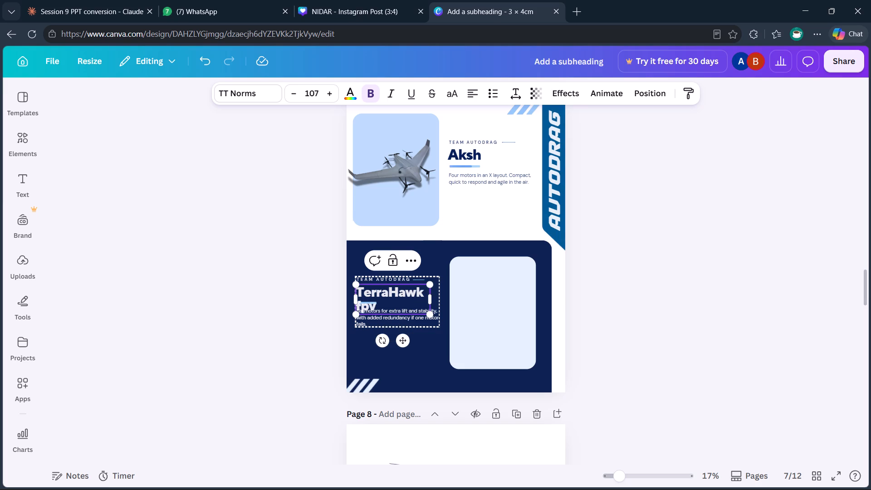
# Widen the TerraHawk fpv heading's text box on page 7 so the title fits on one line.
pyautogui.moveTo(431, 302); pyautogui.dragTo(444, 303)
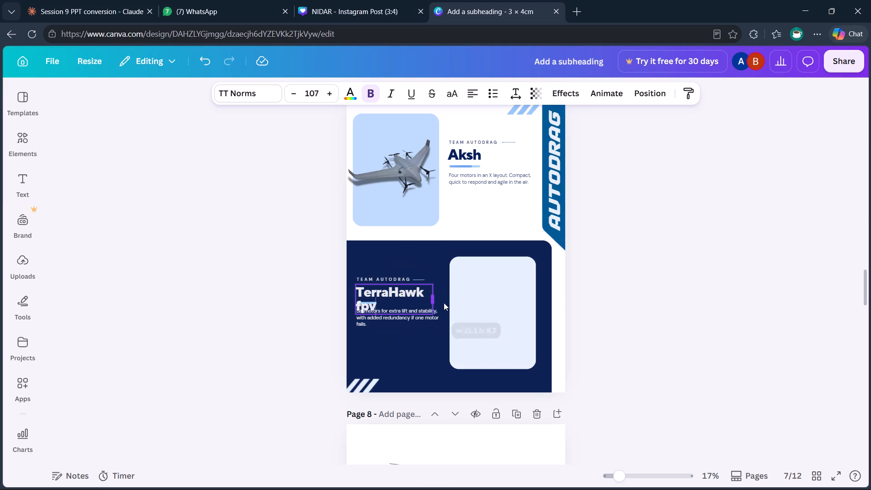
pyautogui.moveTo(444, 303); pyautogui.dragTo(448, 293)
pyautogui.click(684, 288)
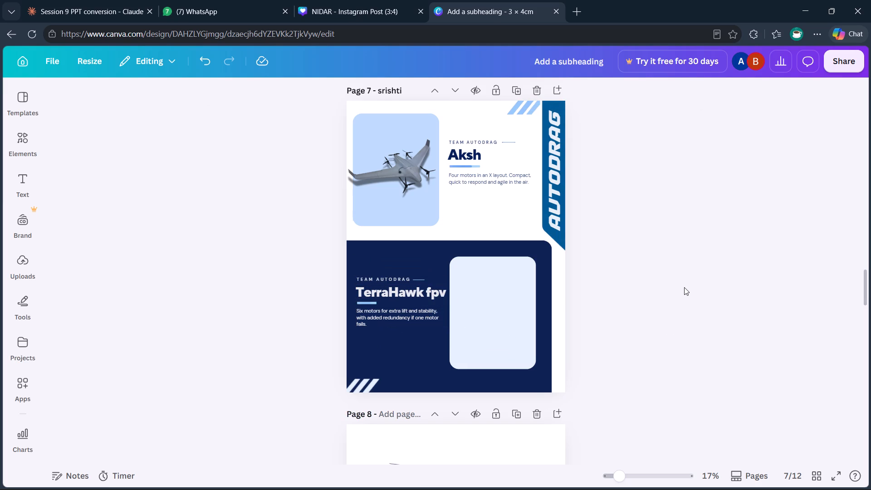
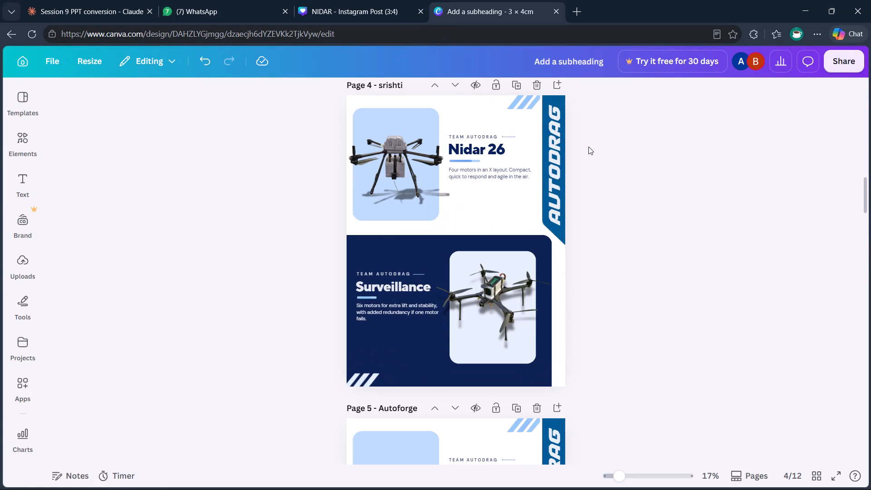
# Review the drone and robot pages 1 to 7 and the loose drone pictures on page 8 to check which sections still need pictures.
pyautogui.scroll(-11, 588, 147)
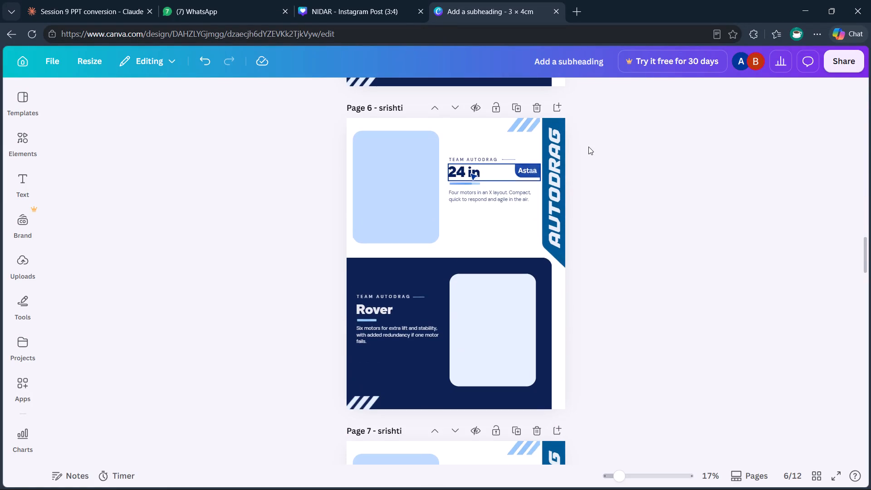
pyautogui.scroll(-10, 588, 147)
pyautogui.scroll(5, 588, 147)
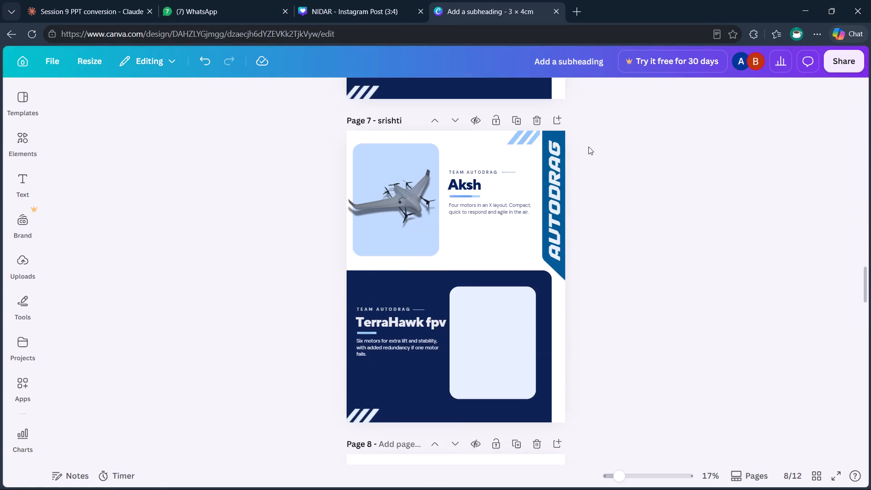
pyautogui.scroll(5, 588, 147)
pyautogui.scroll(-1, 588, 147)
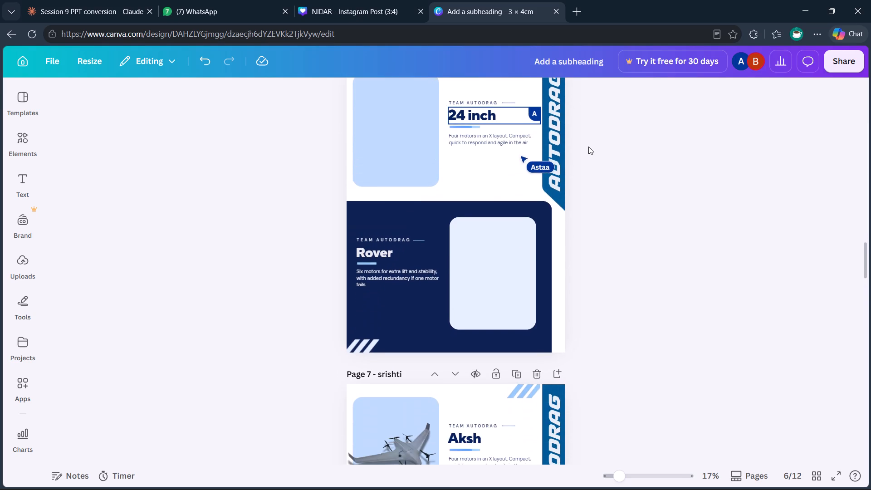
pyautogui.scroll(-4, 588, 147)
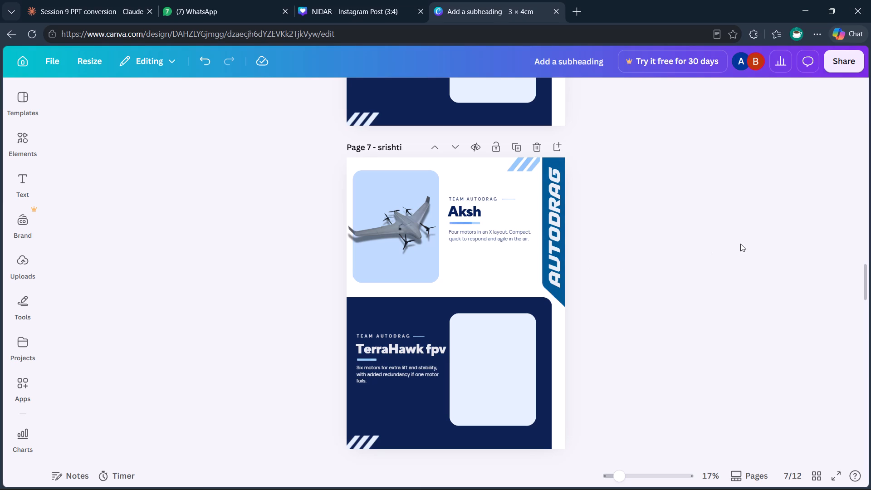
pyautogui.scroll(-3, 670, 278)
pyautogui.scroll(2, 670, 278)
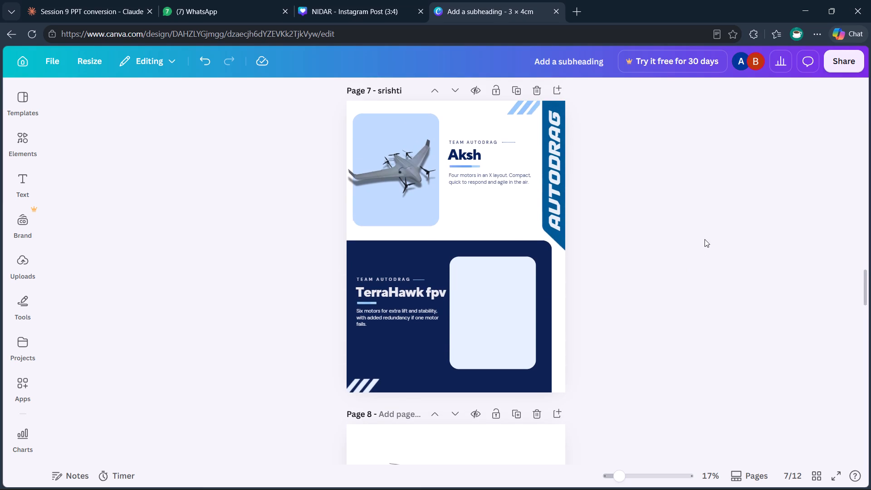
pyautogui.scroll(13, 669, 245)
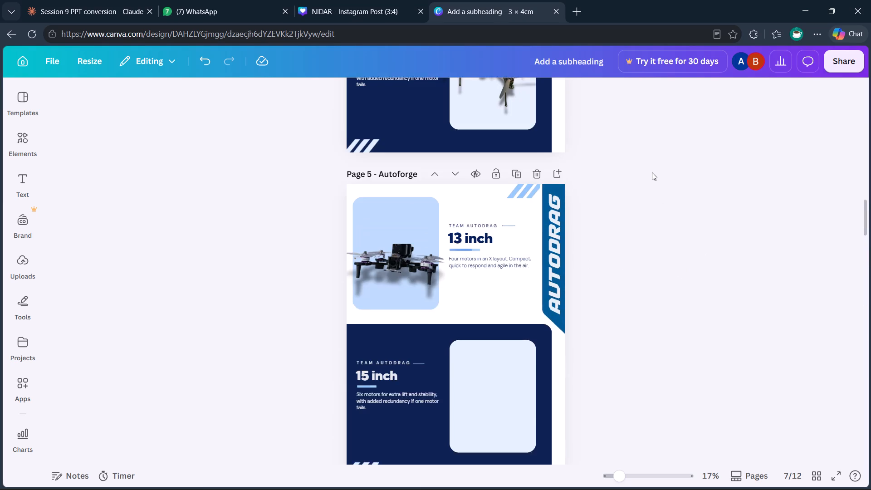
pyautogui.scroll(-7, 658, 166)
pyautogui.scroll(18, 658, 166)
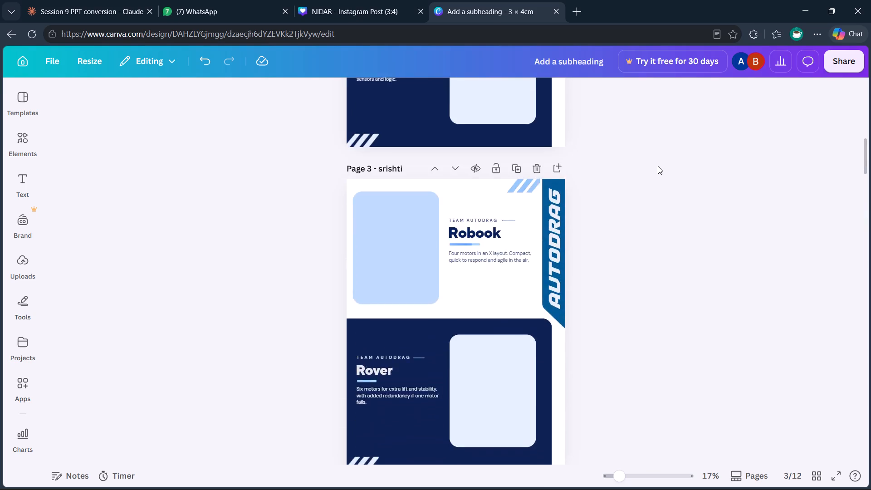
pyautogui.scroll(14, 658, 166)
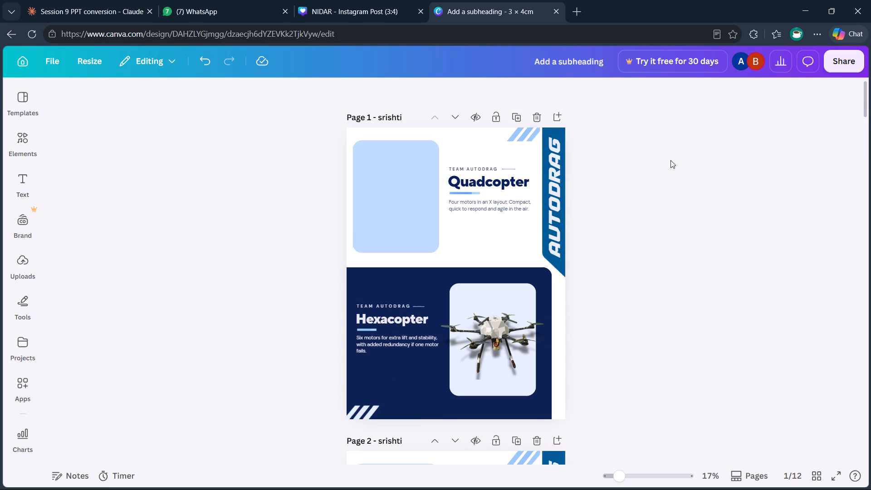
pyautogui.scroll(-10, 870, 199)
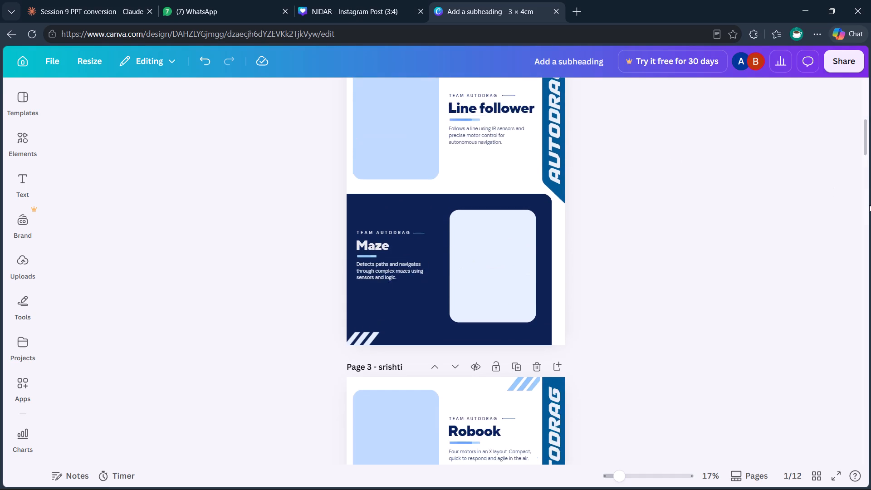
pyautogui.scroll(-4, 869, 205)
pyautogui.scroll(-1, 715, 254)
pyautogui.scroll(-18, 670, 268)
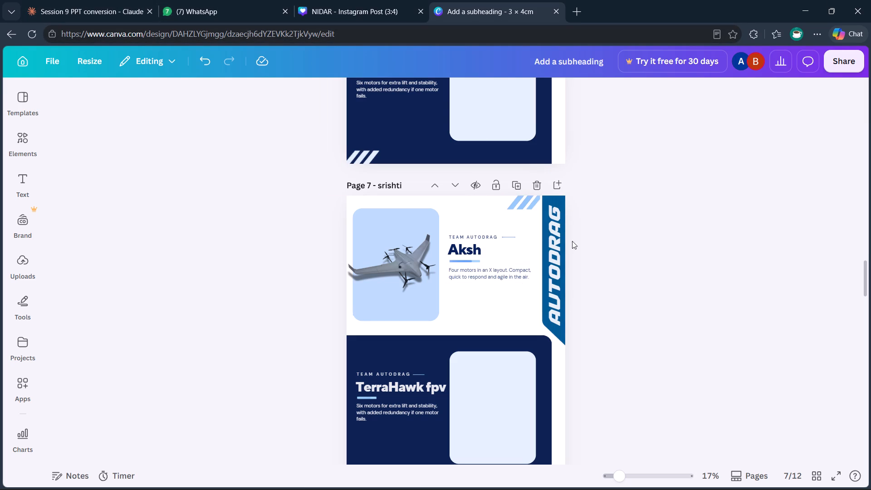
pyautogui.scroll(-4, 444, 104)
pyautogui.scroll(-4, 554, 319)
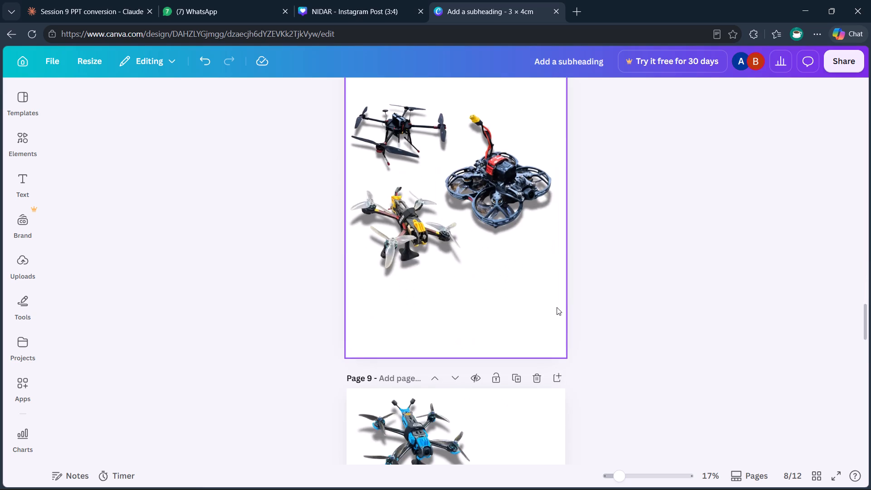
# Delete the two loose grey fixed-wing drone pictures, one at the top of page 10 and one at the bottom of page 9.
pyautogui.scroll(-9, 557, 307)
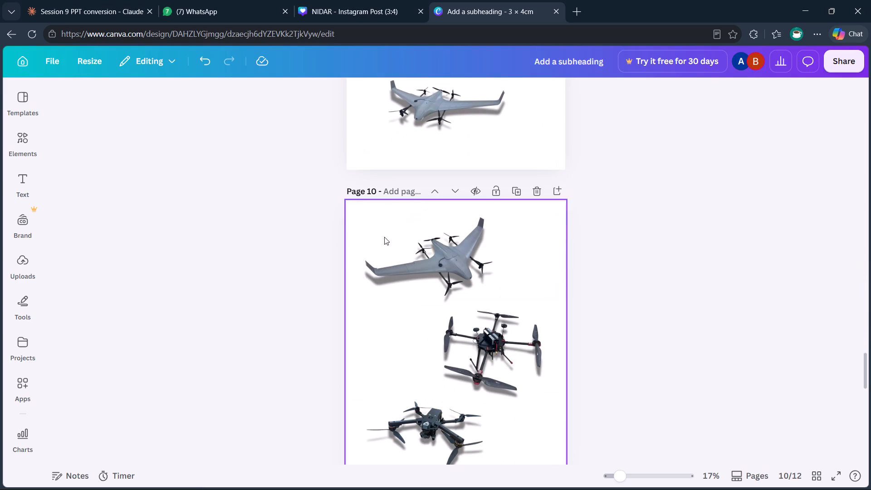
pyautogui.click(456, 252)
pyautogui.press('Delete')
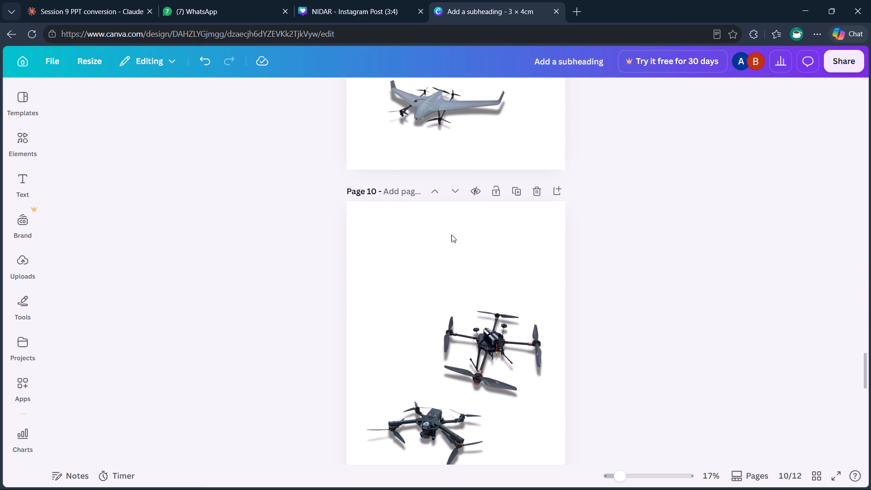
pyautogui.scroll(3, 404, 167)
pyautogui.click(431, 287)
pyautogui.press('Delete')
# Review the remaining loose drone pictures on pages 9 to 12.
pyautogui.scroll(-5, 432, 268)
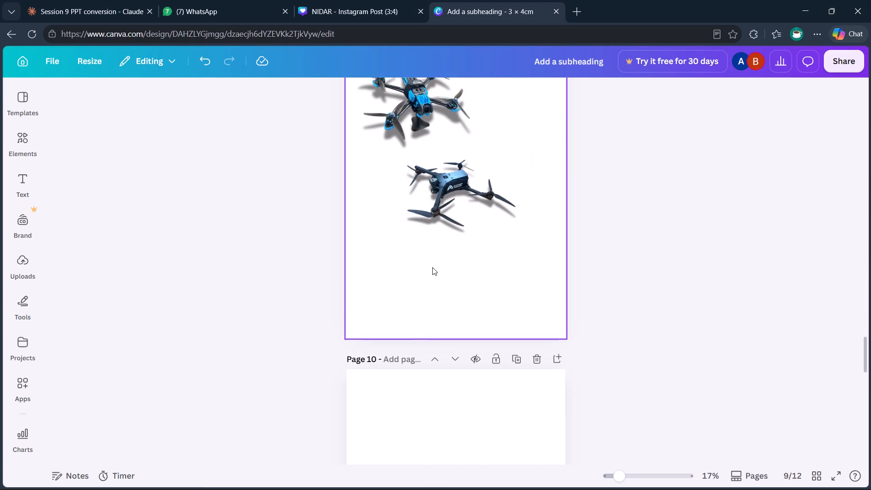
pyautogui.scroll(-11, 432, 267)
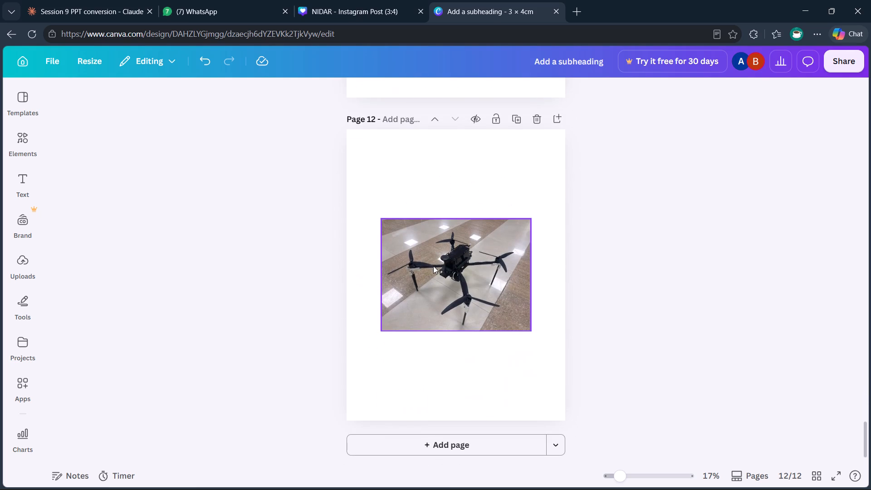
pyautogui.scroll(-6, 434, 266)
pyautogui.scroll(12, 434, 266)
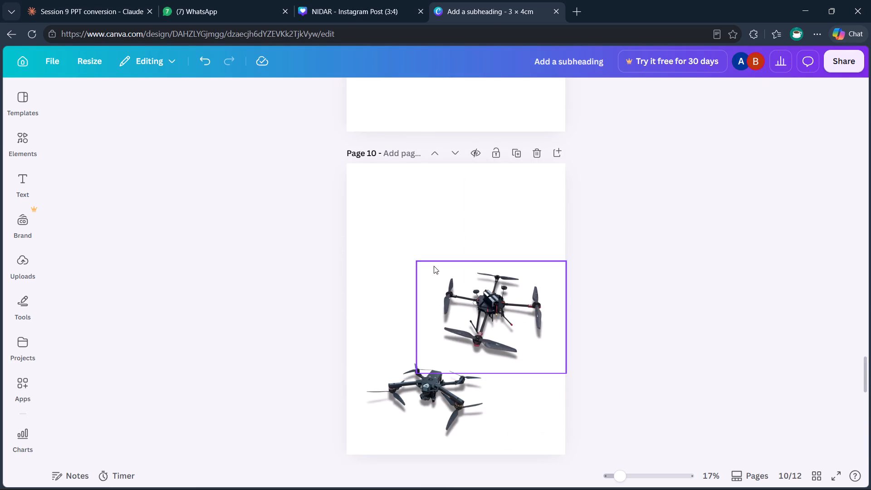
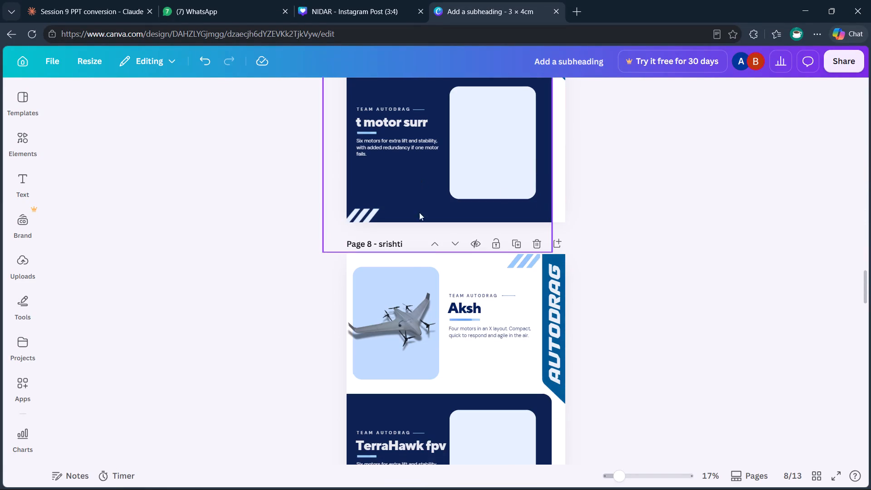
# Move the Aksh and TerraHawk fpv page from page 8 up the page order, past the t motor surr page toward Nidar 26.
pyautogui.click(436, 248)
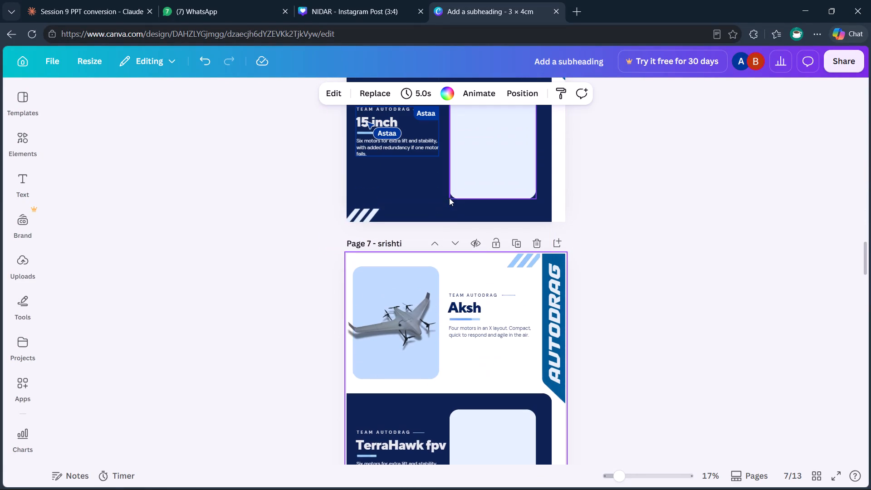
pyautogui.click(429, 242)
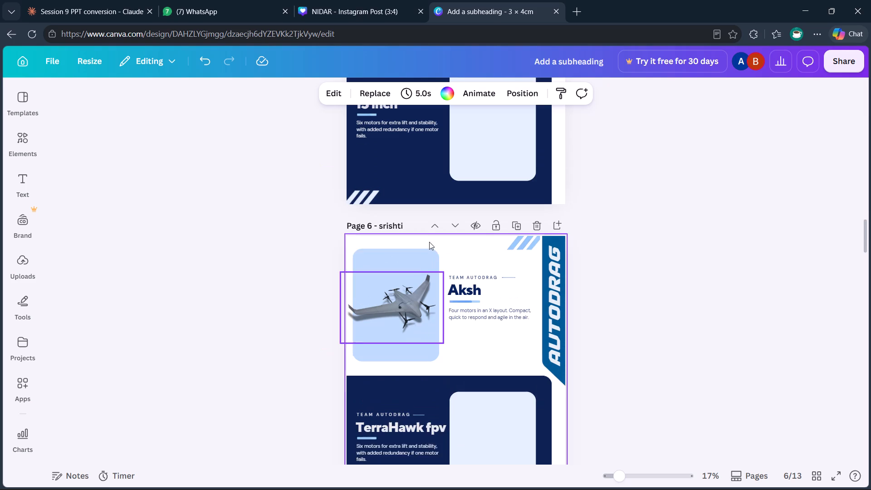
pyautogui.click(436, 242)
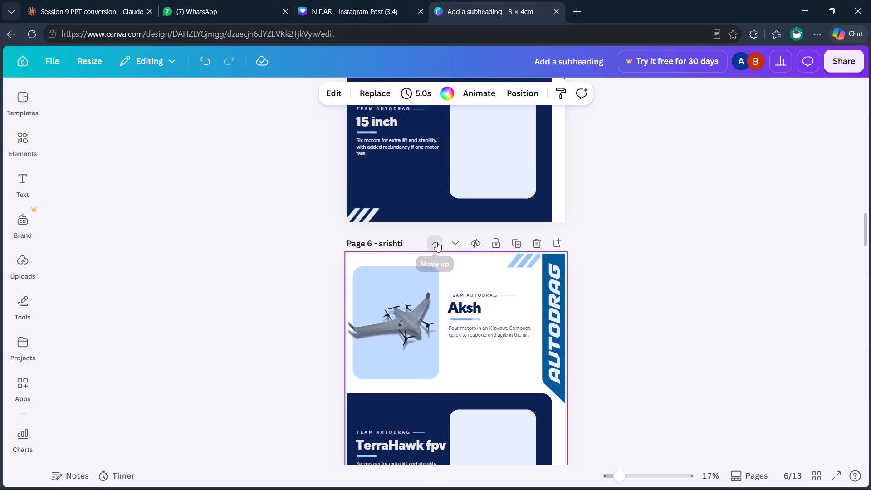
pyautogui.scroll(4, 436, 242)
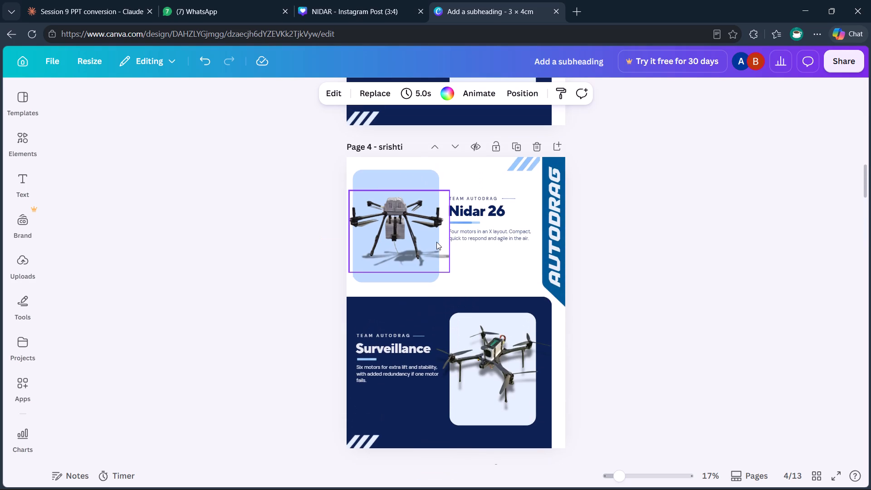
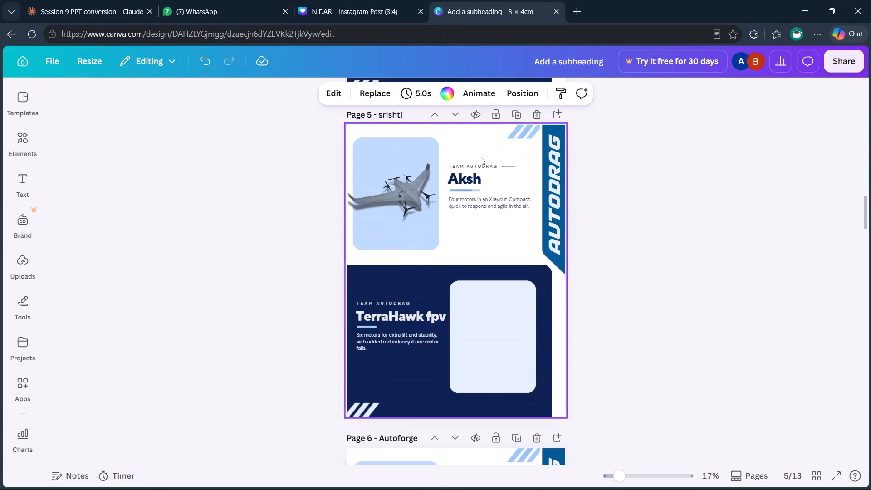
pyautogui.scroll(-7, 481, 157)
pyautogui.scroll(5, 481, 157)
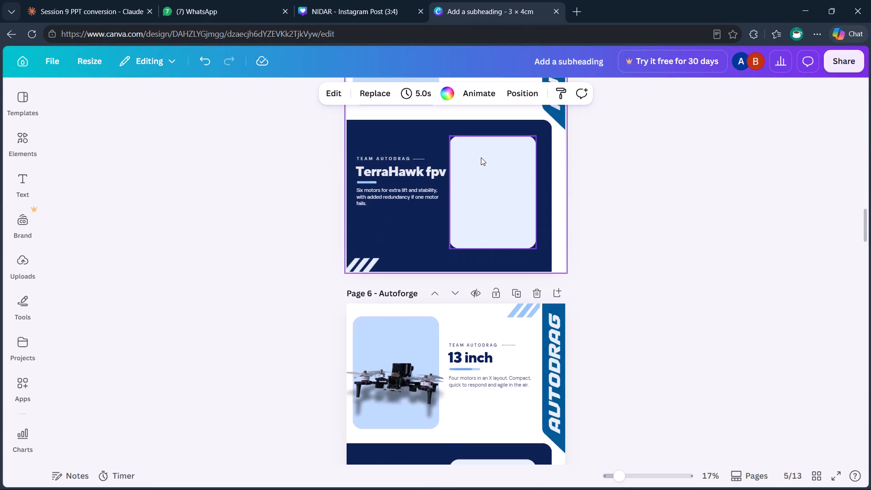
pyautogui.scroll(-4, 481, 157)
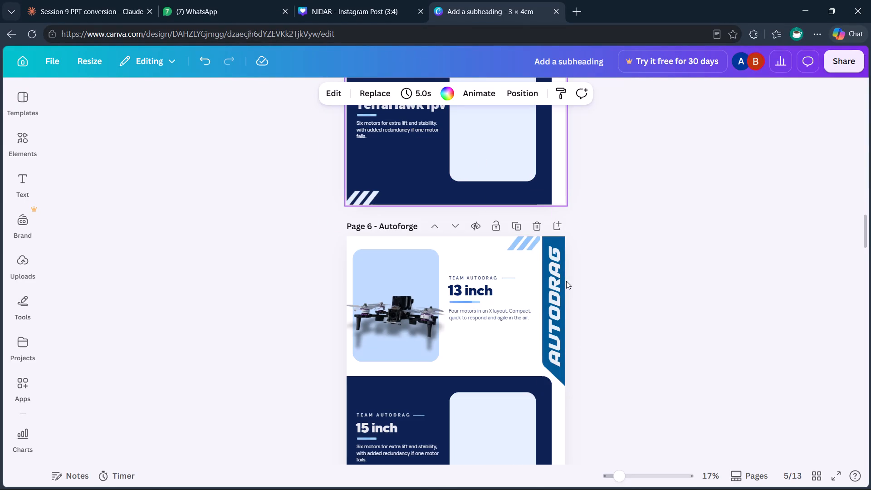
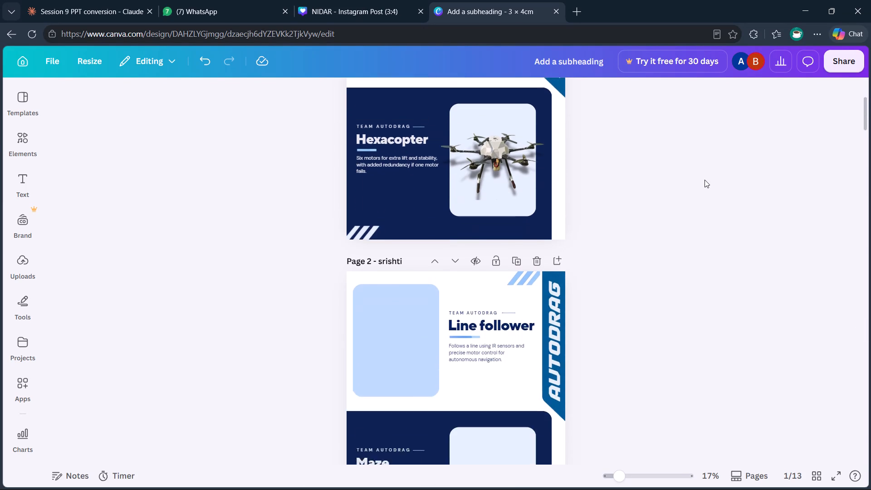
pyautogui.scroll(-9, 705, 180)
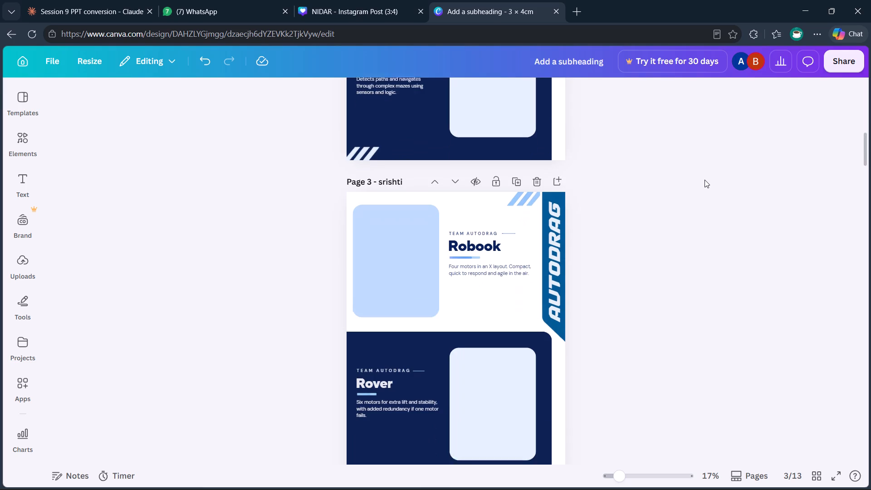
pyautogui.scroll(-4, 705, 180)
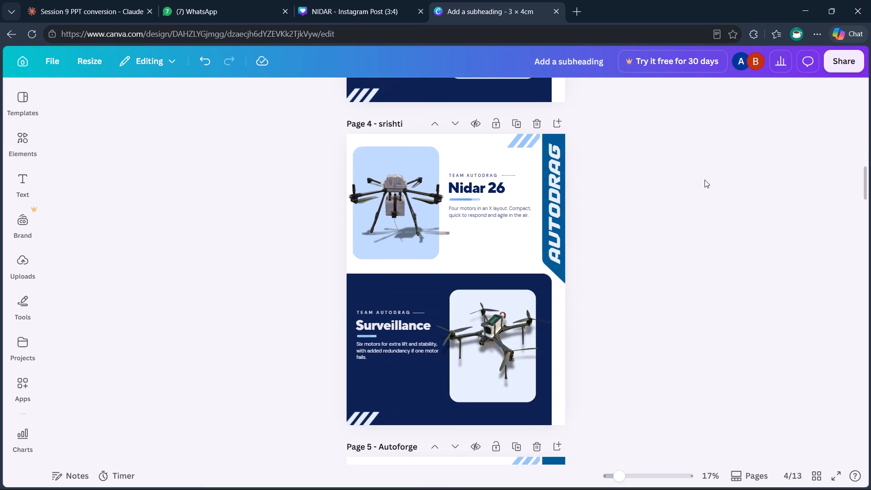
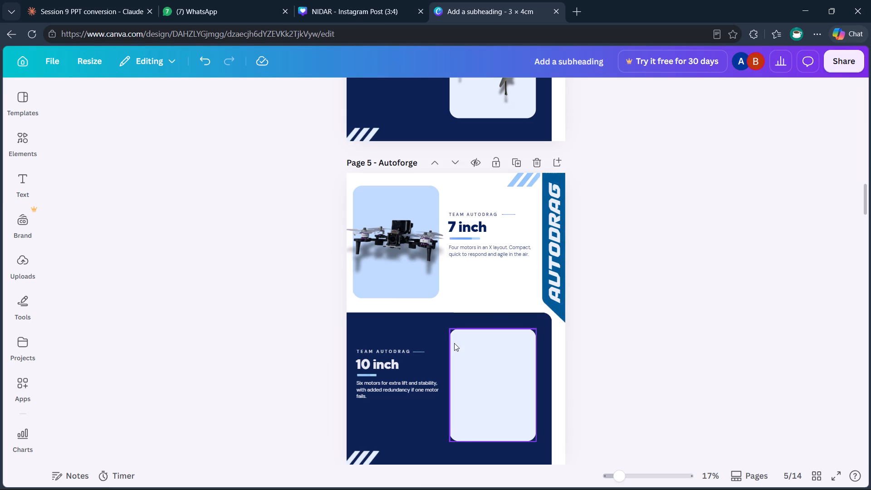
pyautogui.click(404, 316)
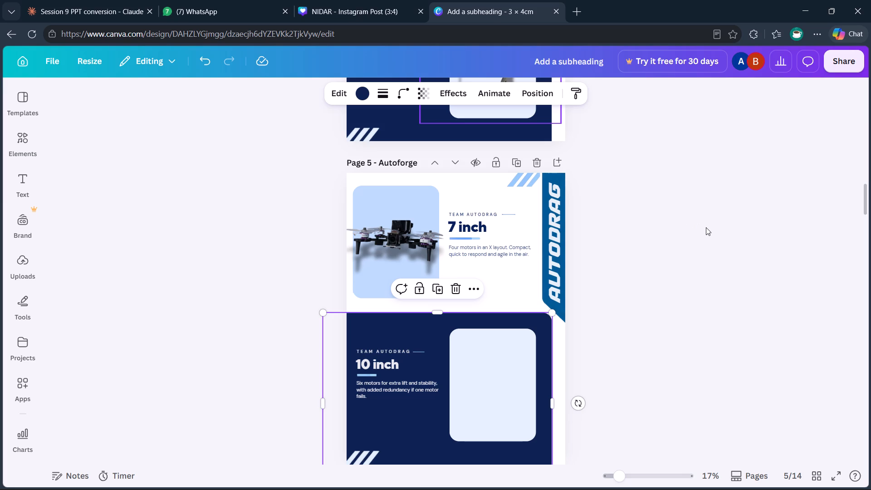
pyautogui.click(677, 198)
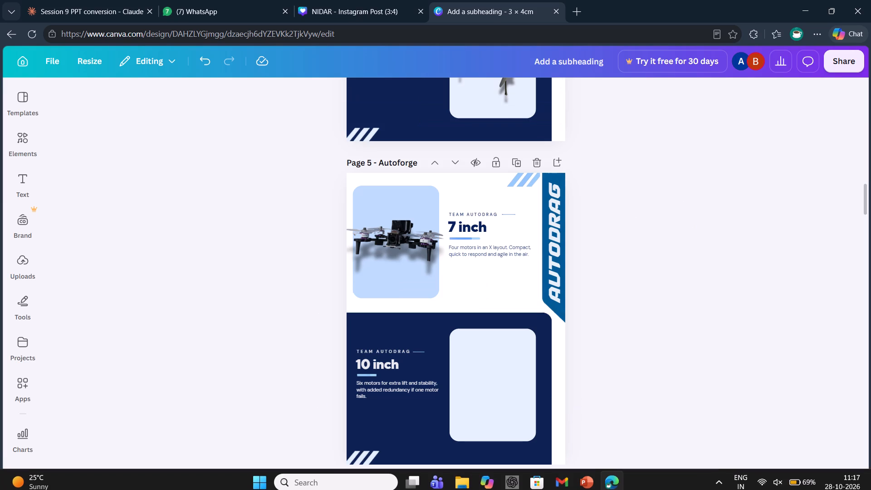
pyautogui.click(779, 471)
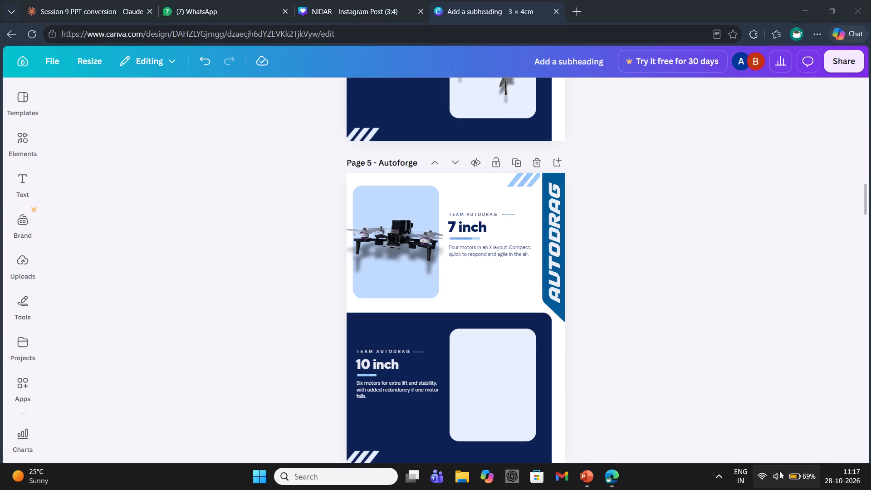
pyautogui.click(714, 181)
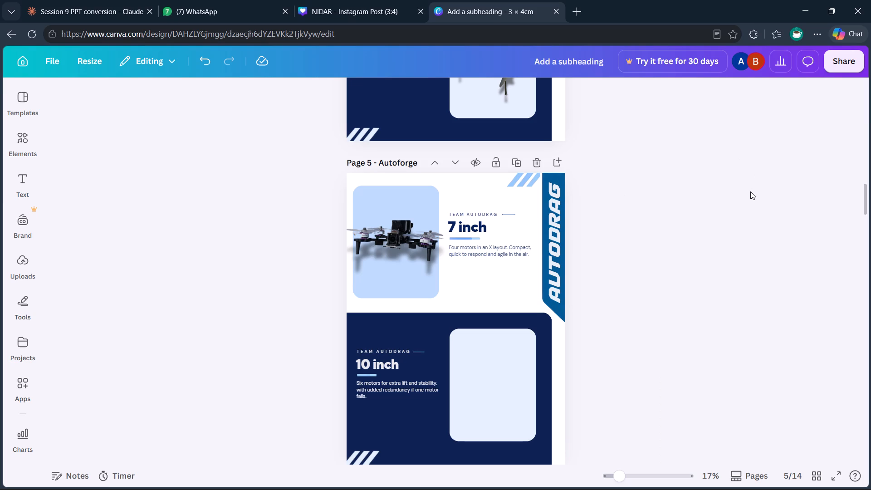
# Review the Nidar 26 and Surveillance sections on page 4 and the 7 inch and 10 inch sections on page 5 for missing pictures.
pyautogui.scroll(5, 749, 194)
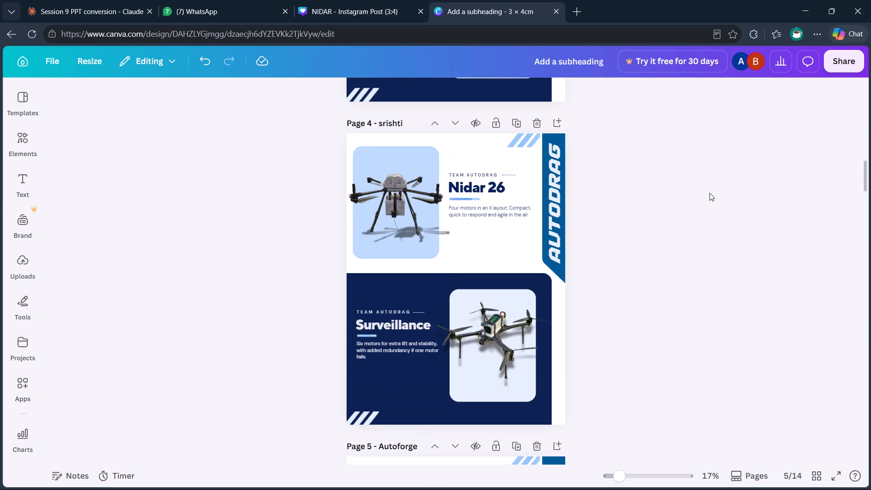
pyautogui.scroll(6, 587, 173)
pyautogui.scroll(-13, 586, 173)
pyautogui.scroll(3, 599, 175)
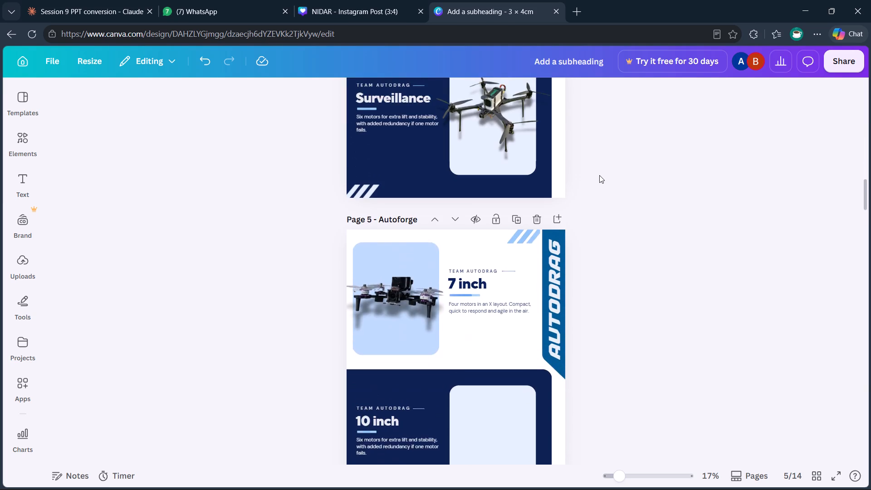
pyautogui.scroll(-2, 599, 175)
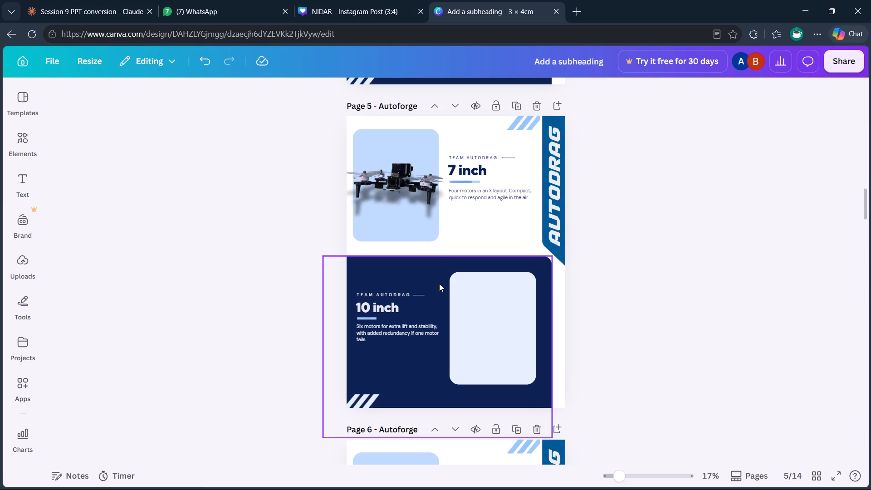
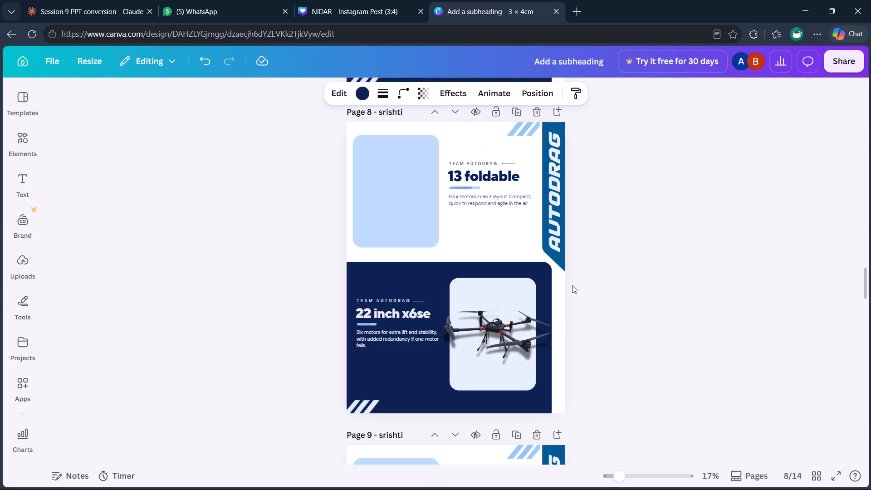
# Select the light rounded placeholder behind the drone picture in the 22 inch x6se section on page 8.
pyautogui.click(482, 278)
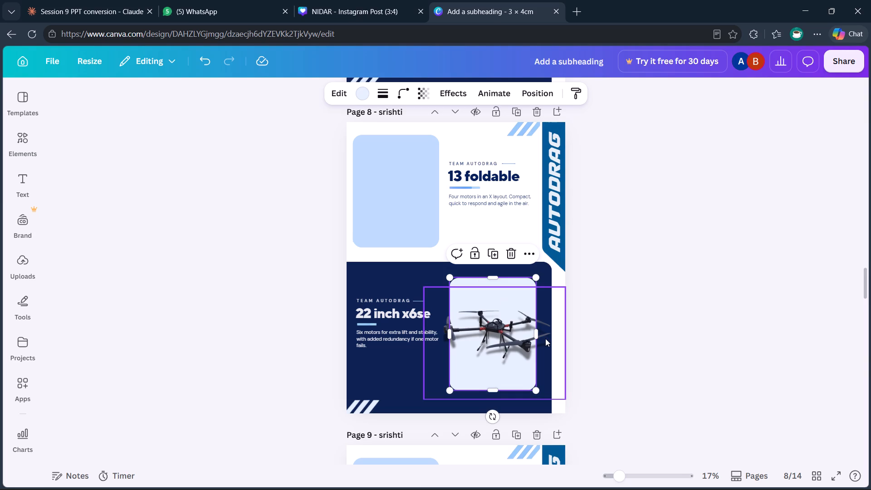
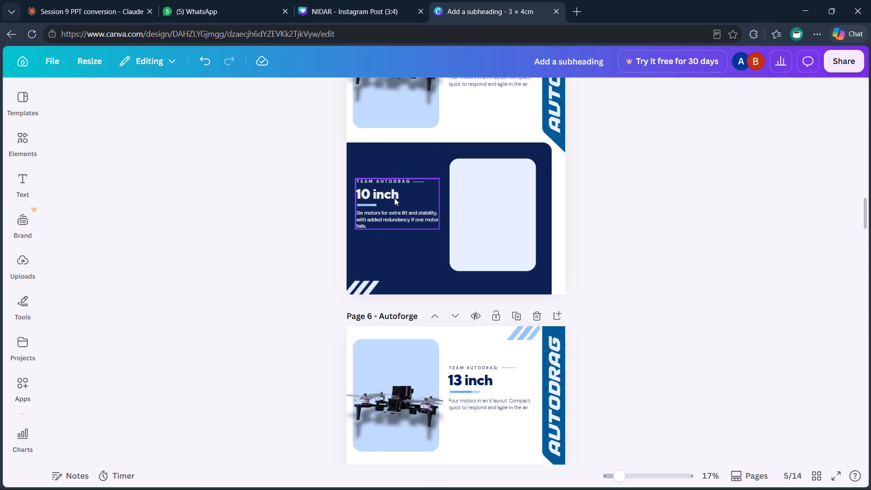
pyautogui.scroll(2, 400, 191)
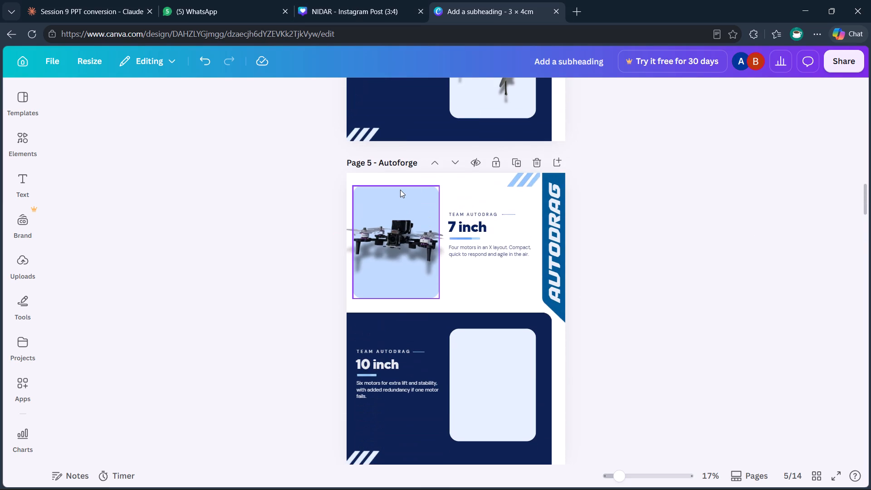
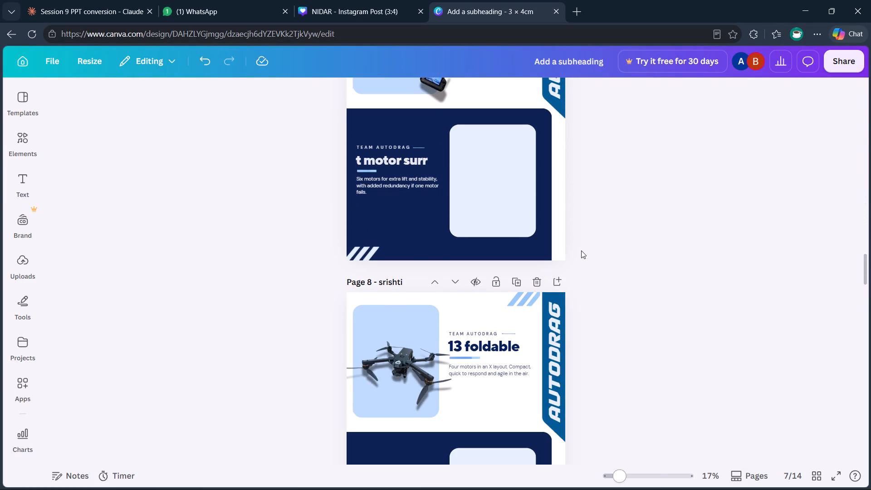
# Review the drone sections on pages 7 to 9 and the loose drone pictures on pages 10 to 12 for pictures still to place.
pyautogui.scroll(-15, 580, 251)
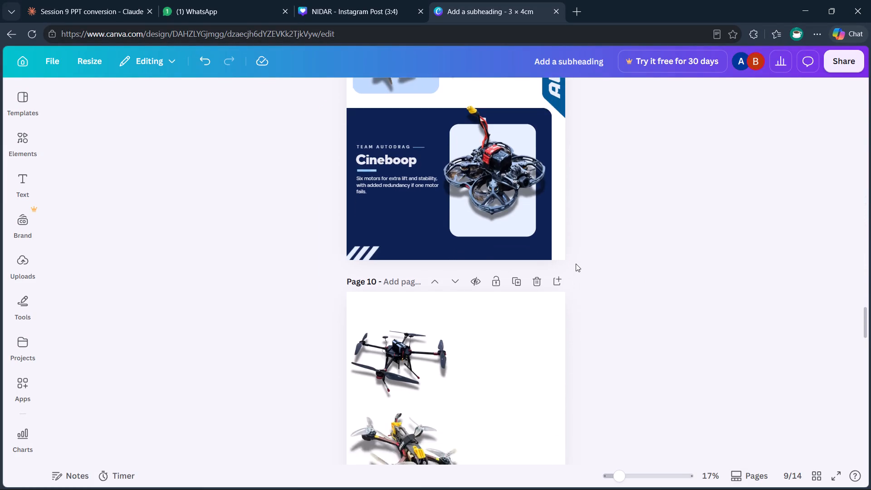
pyautogui.scroll(-11, 575, 264)
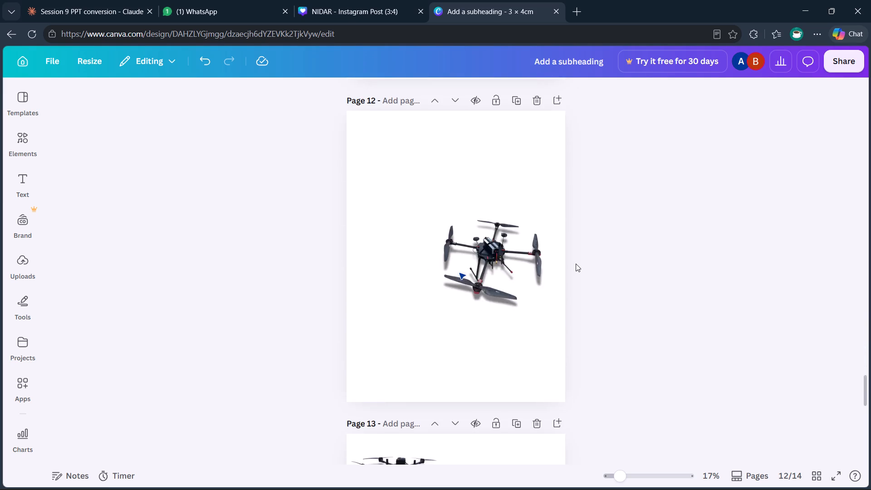
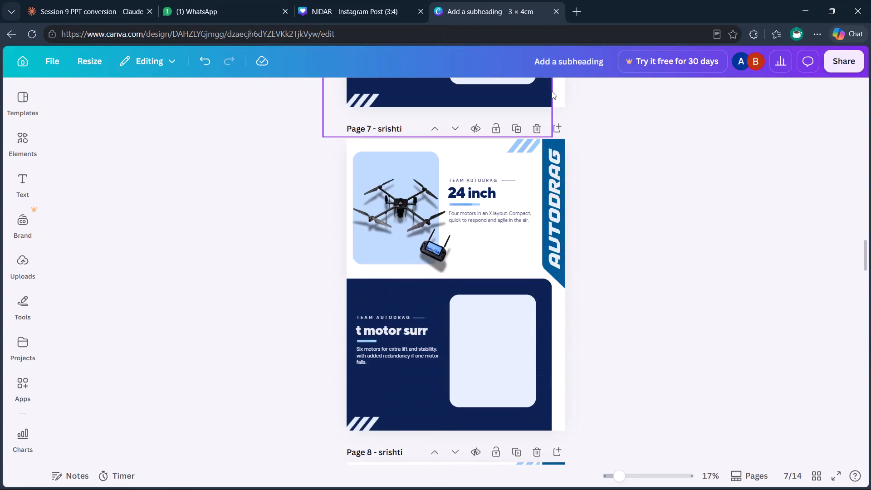
# Browse the available fill colours for the dark blue shape behind the 10 inch section on page 5.
pyautogui.scroll(7, 552, 91)
pyautogui.scroll(2, 499, 146)
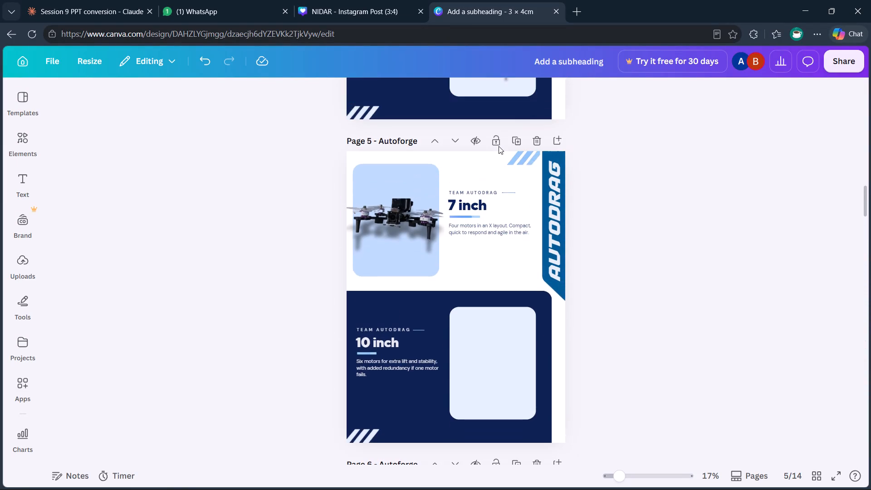
pyautogui.scroll(-2, 499, 146)
pyautogui.scroll(5, 482, 291)
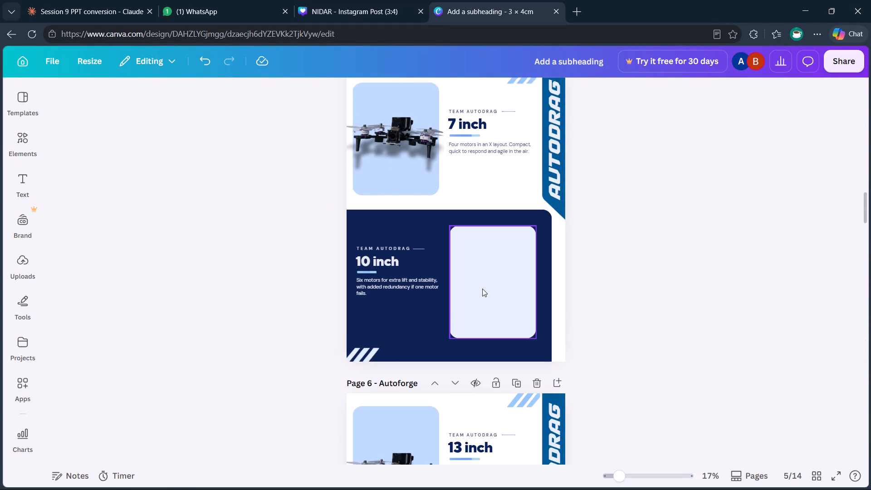
pyautogui.scroll(-6, 482, 283)
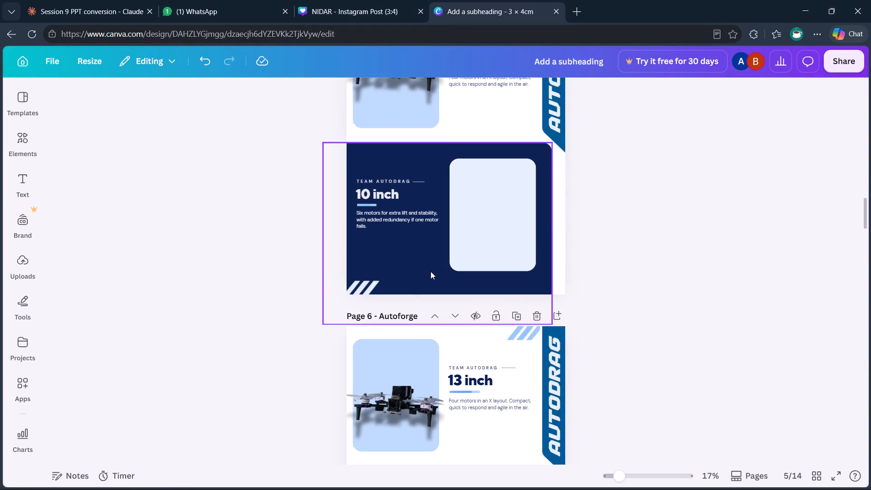
pyautogui.click(431, 271)
pyautogui.click(359, 97)
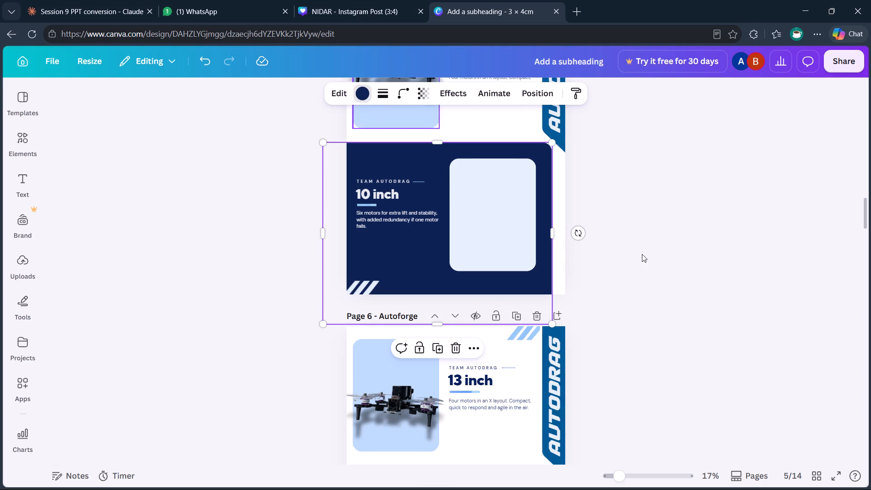
pyautogui.scroll(-4, 185, 274)
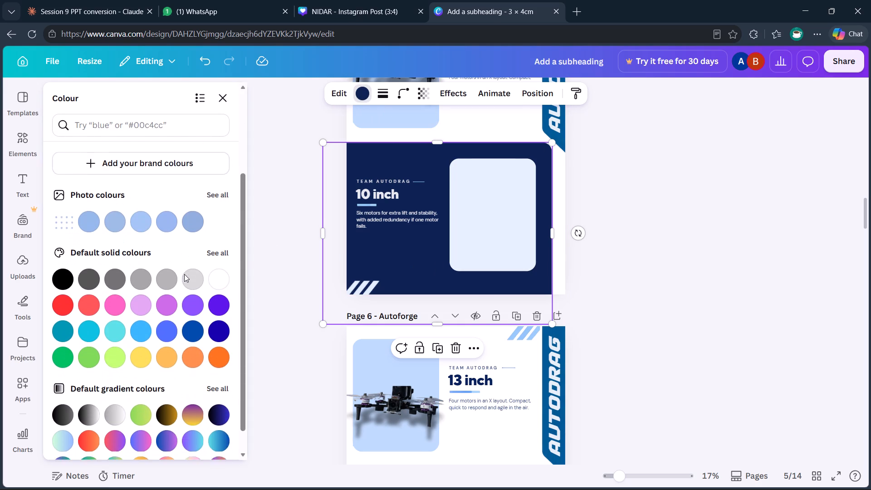
pyautogui.scroll(-3, 184, 274)
pyautogui.scroll(-1, 143, 285)
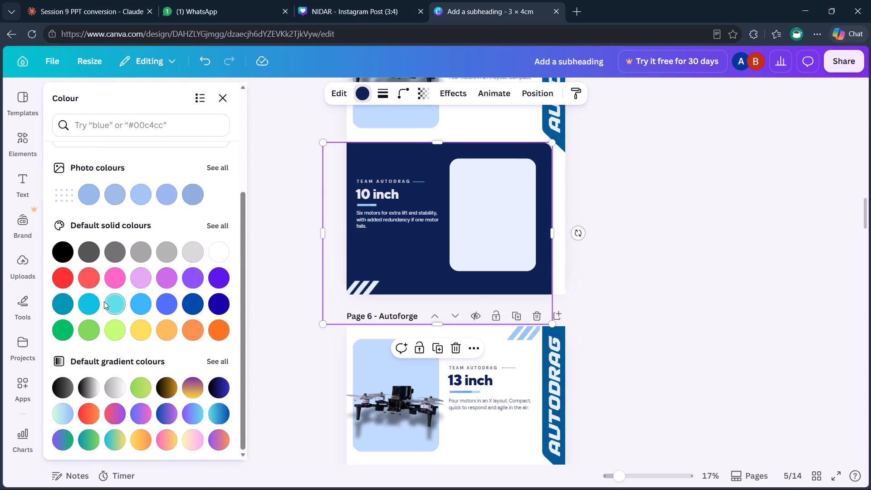
pyautogui.click(269, 242)
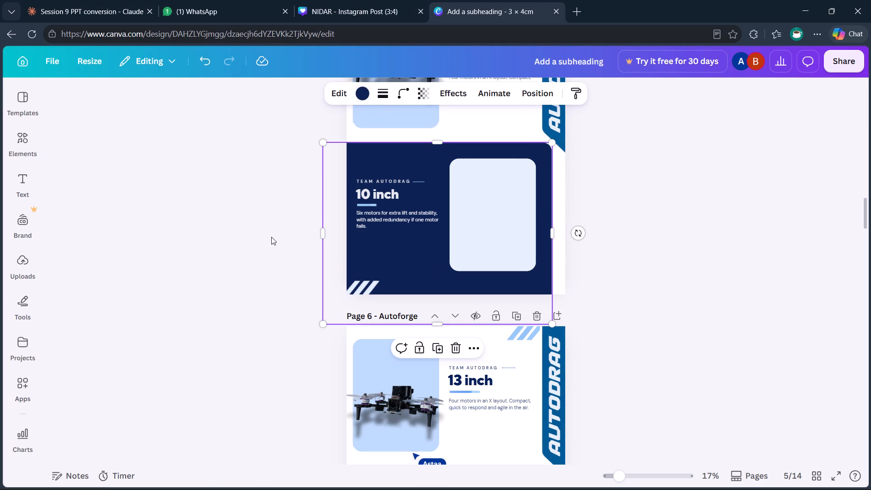
# Open the fill colour choices for the dark blue shape behind the 10 inch section on page 5 again.
pyautogui.scroll(3, 251, 218)
pyautogui.scroll(-1, 251, 218)
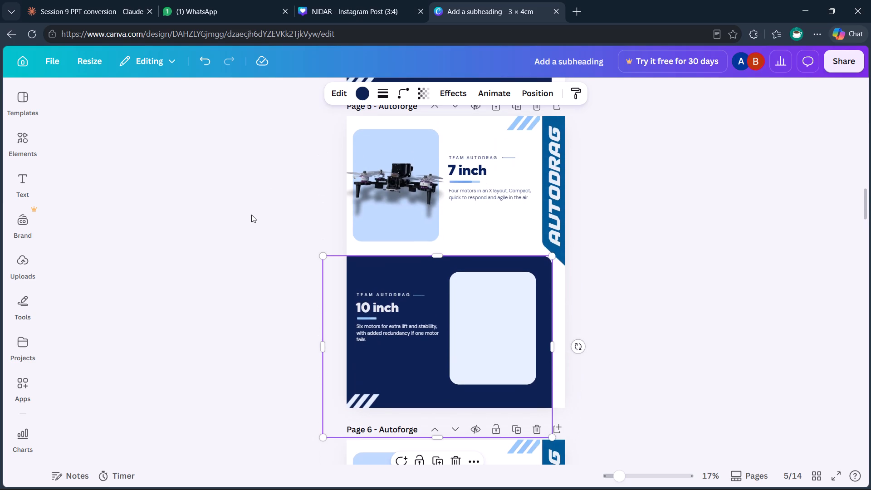
pyautogui.click(357, 98)
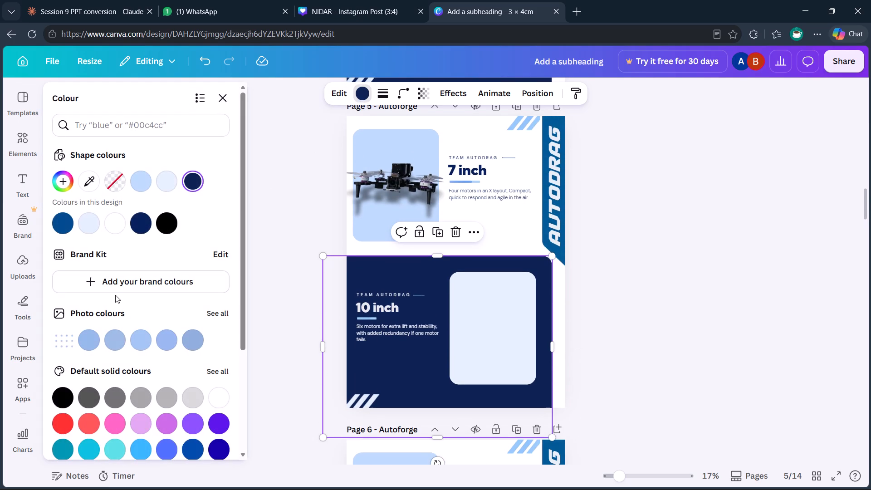
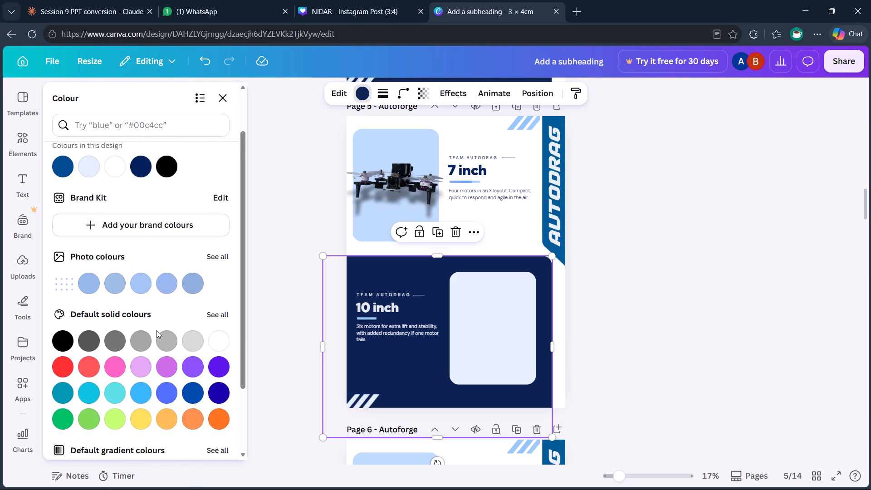
# Browse the photo, default solid and gradient fill colours available for the dark blue shape behind the 10 inch section on page 5.
pyautogui.scroll(-8, 157, 330)
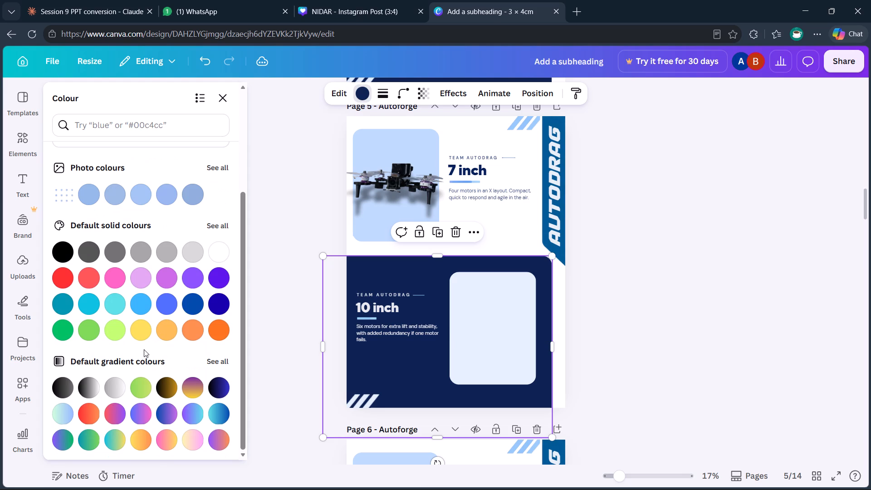
pyautogui.scroll(10, 151, 349)
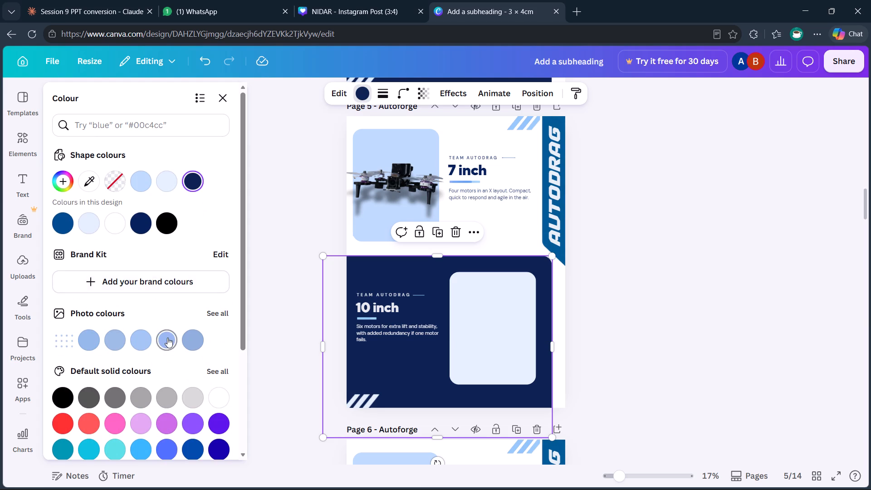
pyautogui.scroll(-6, 167, 338)
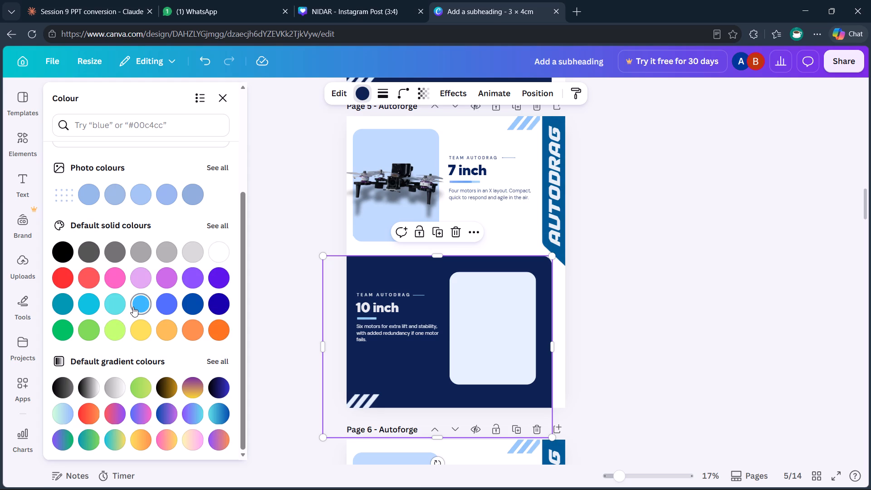
pyautogui.scroll(4, 136, 267)
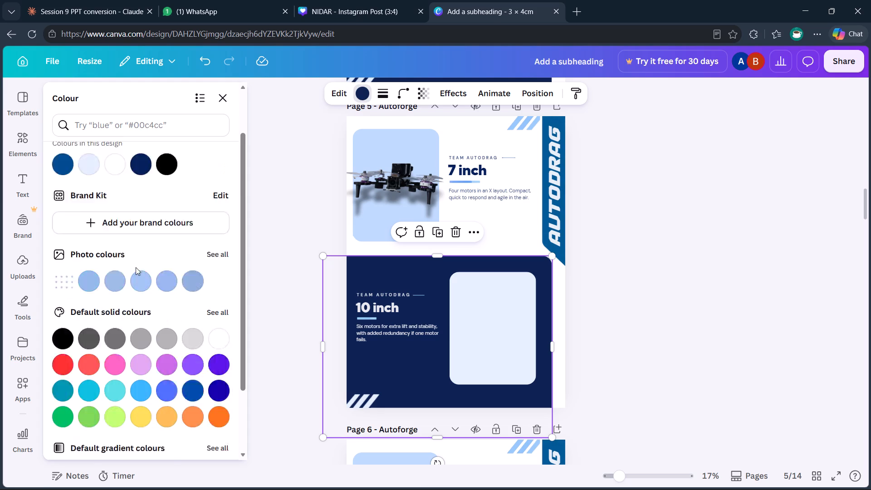
pyautogui.scroll(-3, 136, 267)
pyautogui.scroll(5, 135, 267)
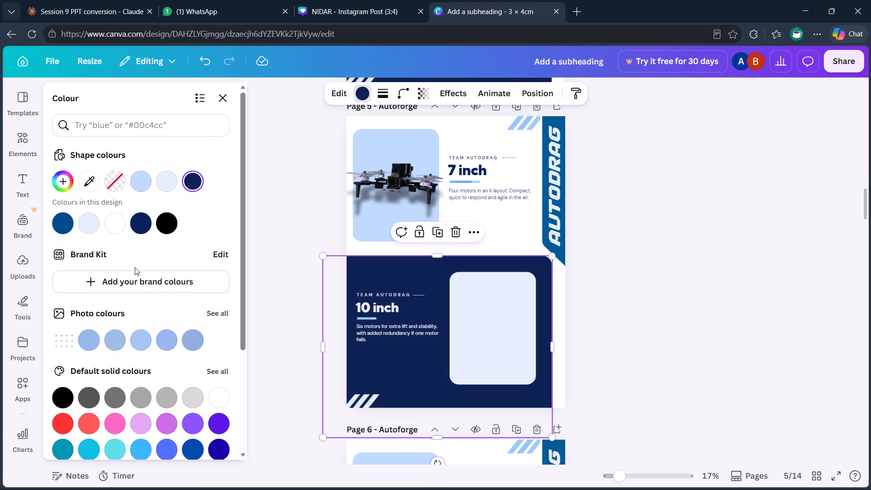
pyautogui.scroll(-3, 135, 267)
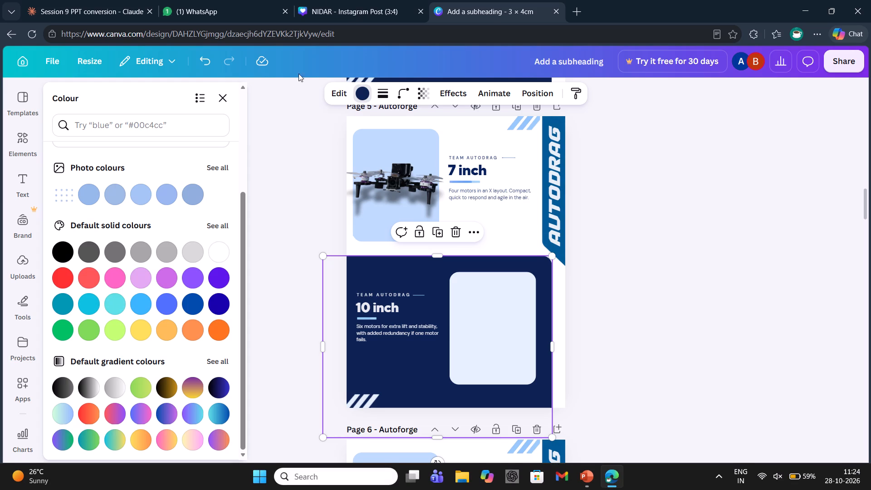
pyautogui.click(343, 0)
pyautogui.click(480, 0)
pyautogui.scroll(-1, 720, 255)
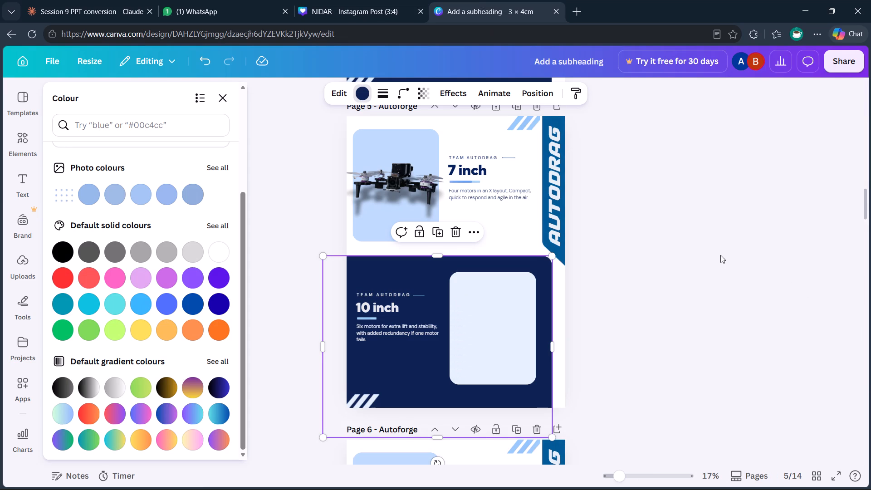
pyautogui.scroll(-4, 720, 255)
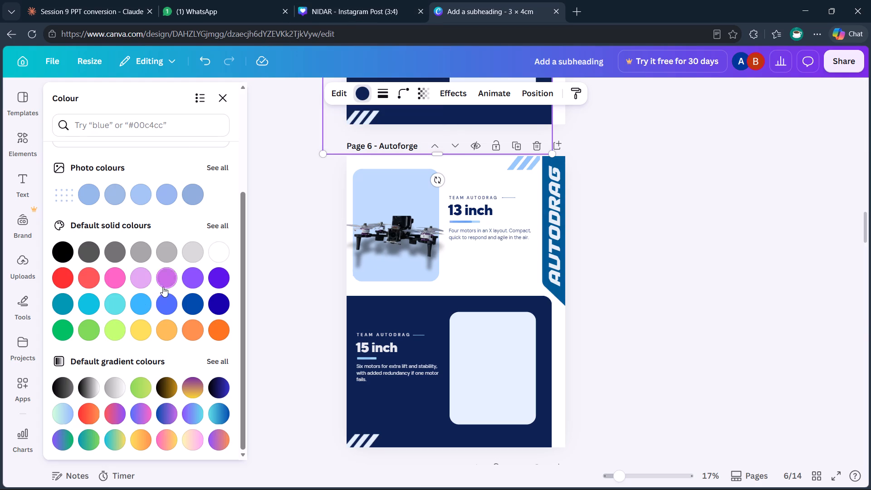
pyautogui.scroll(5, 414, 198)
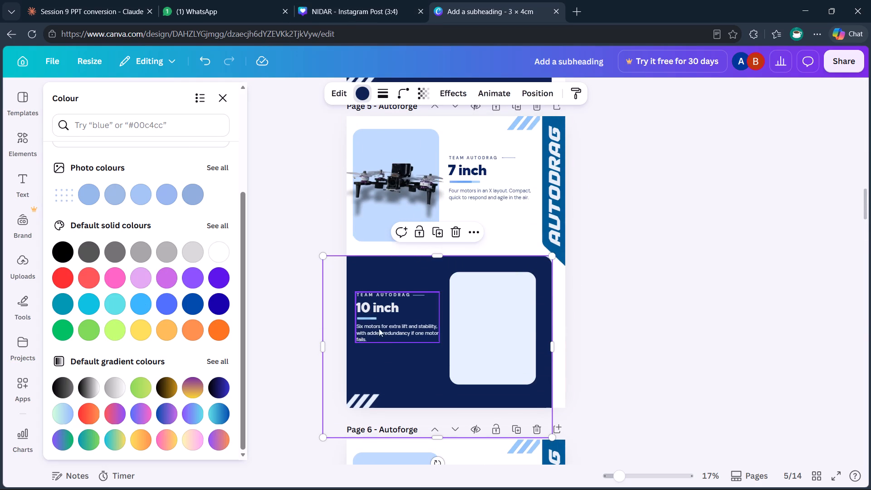
# Change the fill of the dark blue shape behind the 10 inch section on page 5 to the default solid light purple.
pyautogui.click(144, 272)
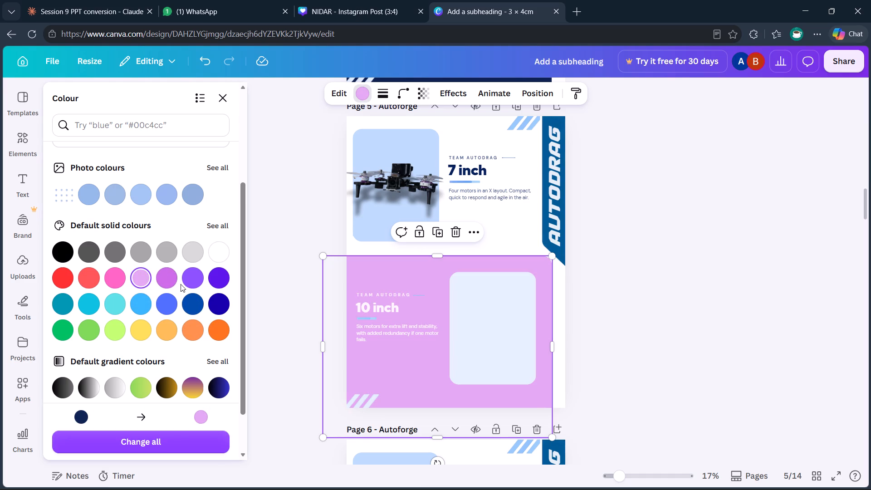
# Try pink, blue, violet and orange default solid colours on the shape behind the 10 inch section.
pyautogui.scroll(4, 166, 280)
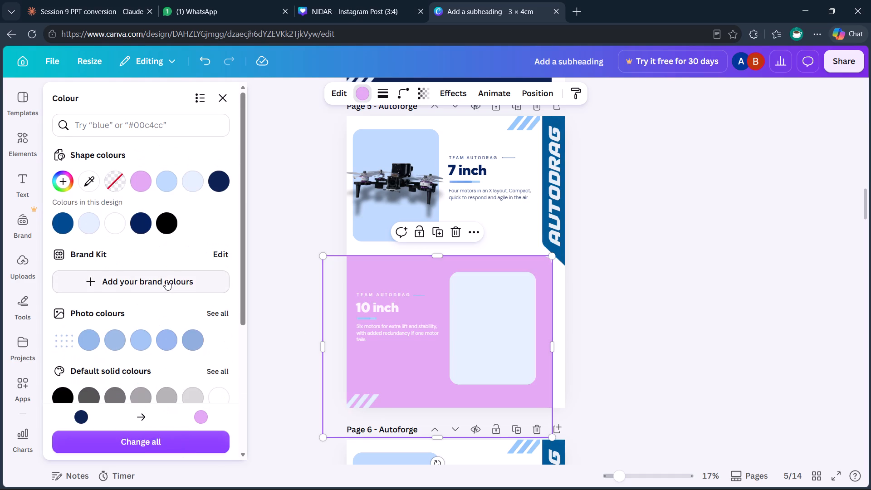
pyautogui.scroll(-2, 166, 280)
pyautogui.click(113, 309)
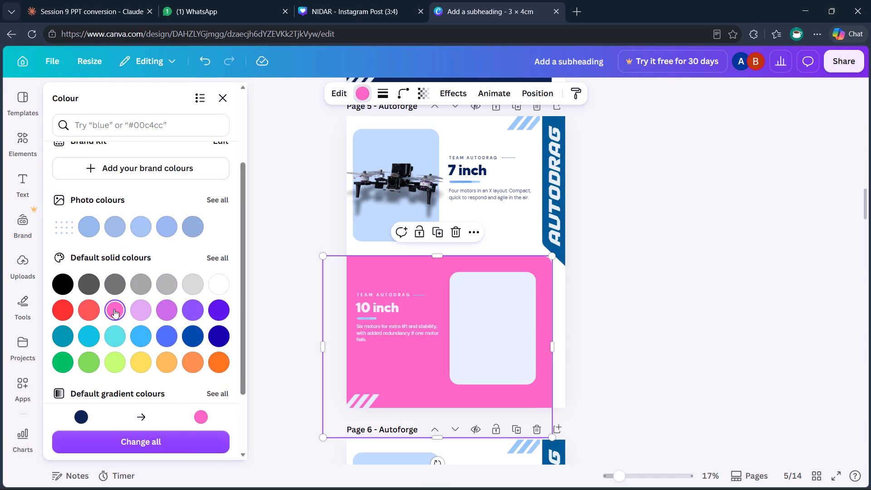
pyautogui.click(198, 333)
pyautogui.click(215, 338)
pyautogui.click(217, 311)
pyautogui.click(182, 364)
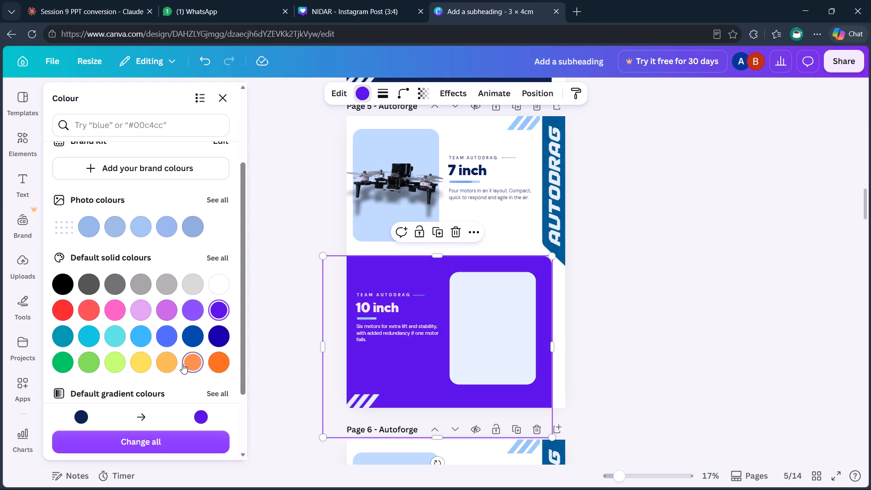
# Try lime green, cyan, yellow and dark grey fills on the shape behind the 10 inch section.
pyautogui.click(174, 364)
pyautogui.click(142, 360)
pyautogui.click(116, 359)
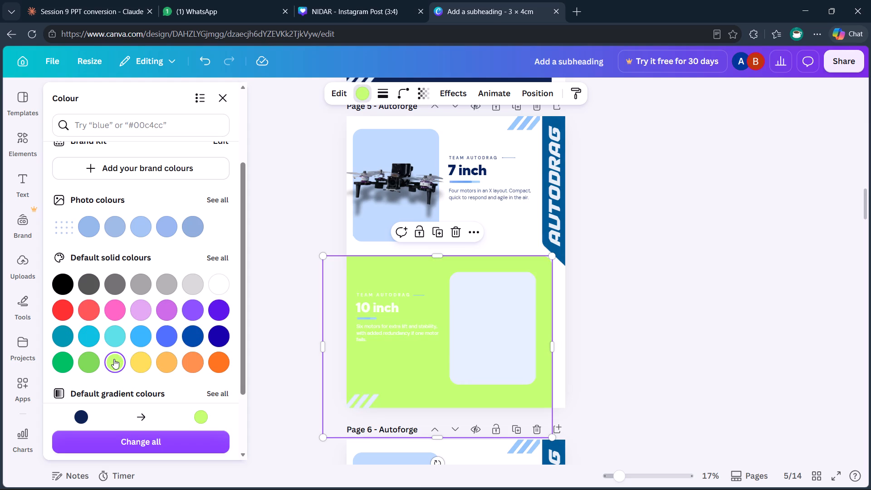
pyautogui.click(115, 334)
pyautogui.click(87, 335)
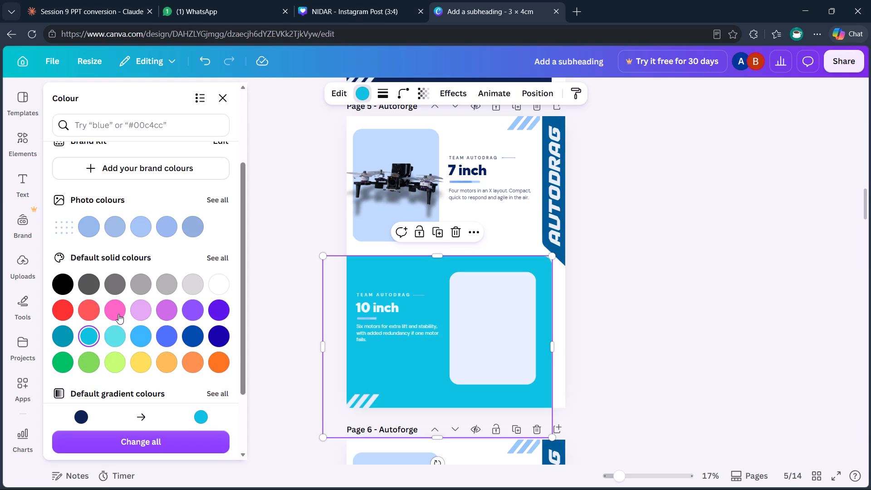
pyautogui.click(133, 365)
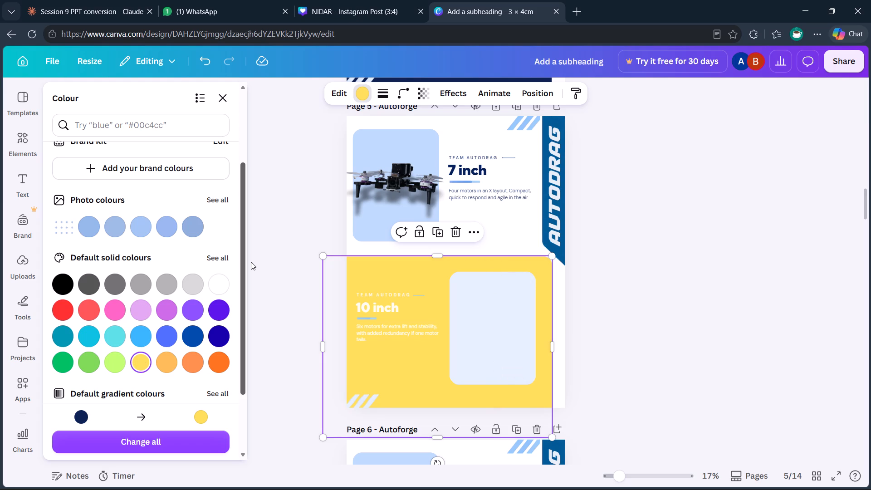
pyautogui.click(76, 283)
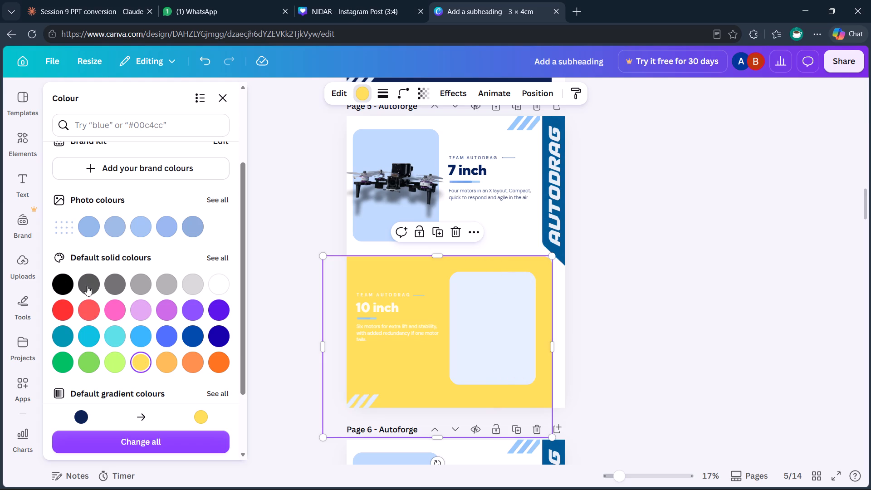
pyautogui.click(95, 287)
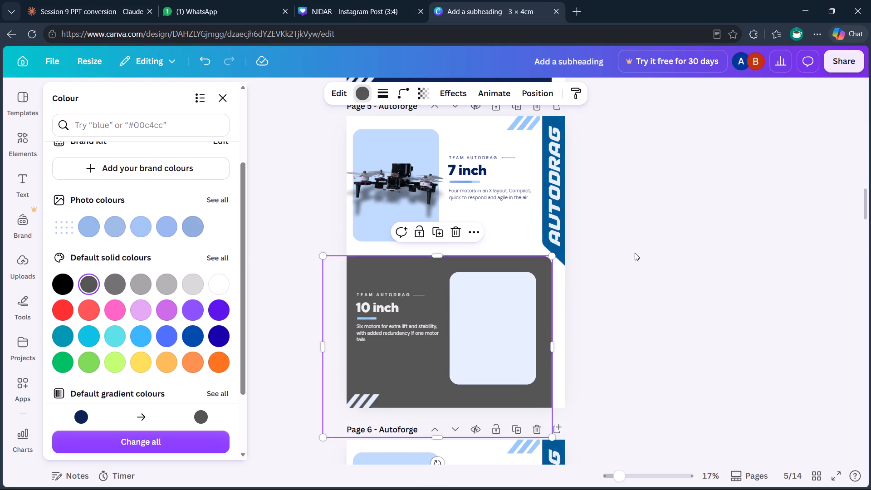
# Compare the dark grey 10 inch section on page 5 with the dark blue sections on the following pages.
pyautogui.scroll(-8, 635, 253)
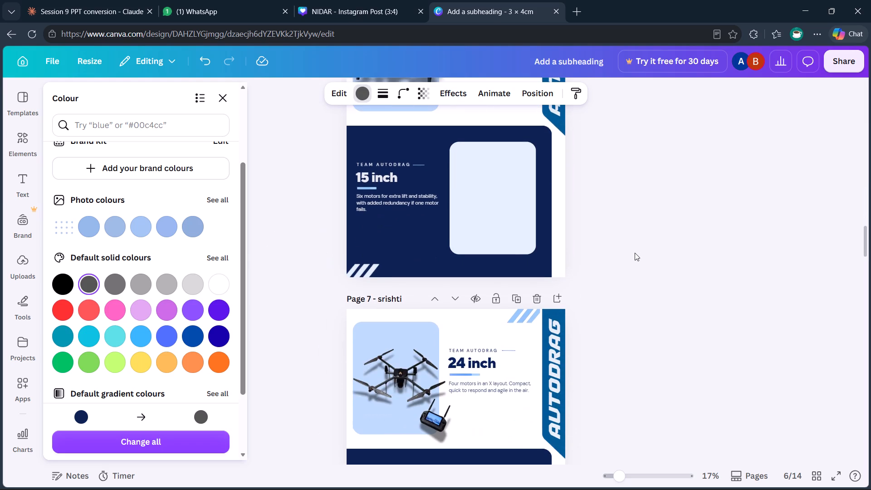
pyautogui.scroll(6, 635, 253)
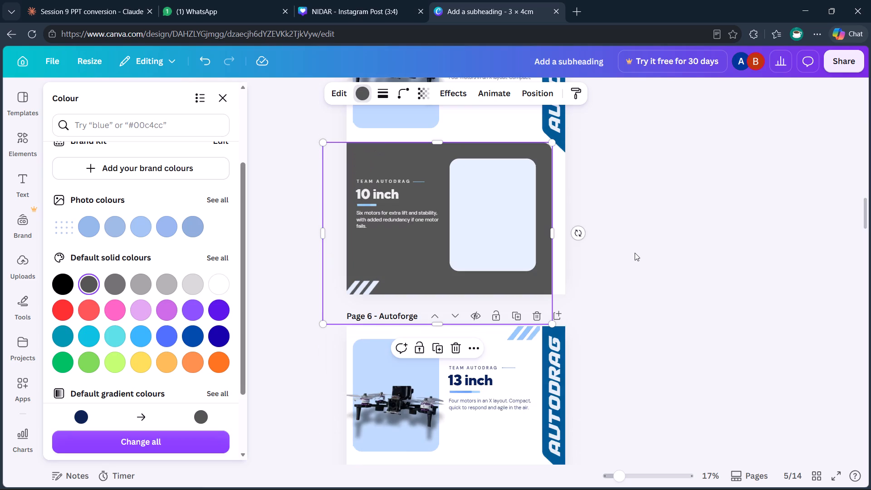
pyautogui.scroll(3, 635, 253)
pyautogui.scroll(-3, 634, 252)
pyautogui.scroll(1, 634, 252)
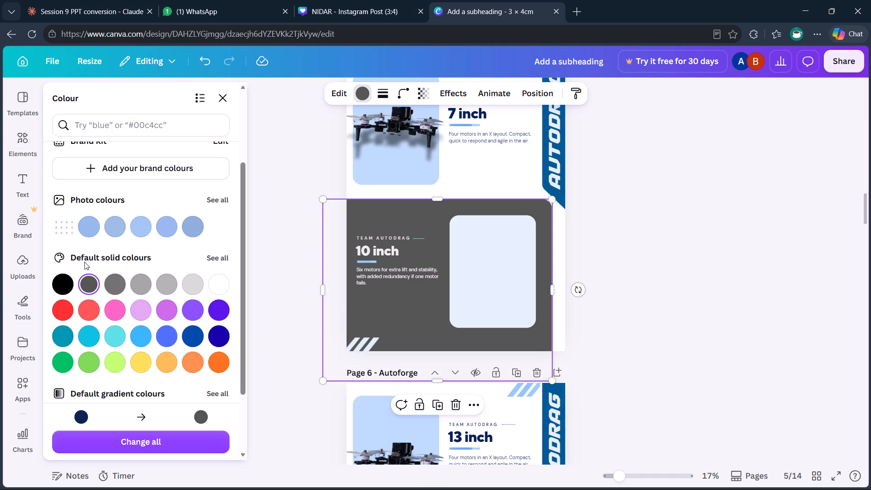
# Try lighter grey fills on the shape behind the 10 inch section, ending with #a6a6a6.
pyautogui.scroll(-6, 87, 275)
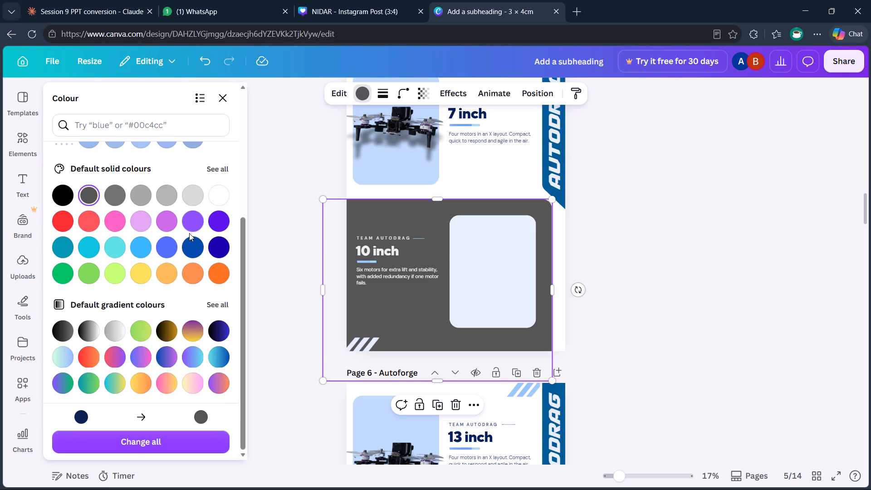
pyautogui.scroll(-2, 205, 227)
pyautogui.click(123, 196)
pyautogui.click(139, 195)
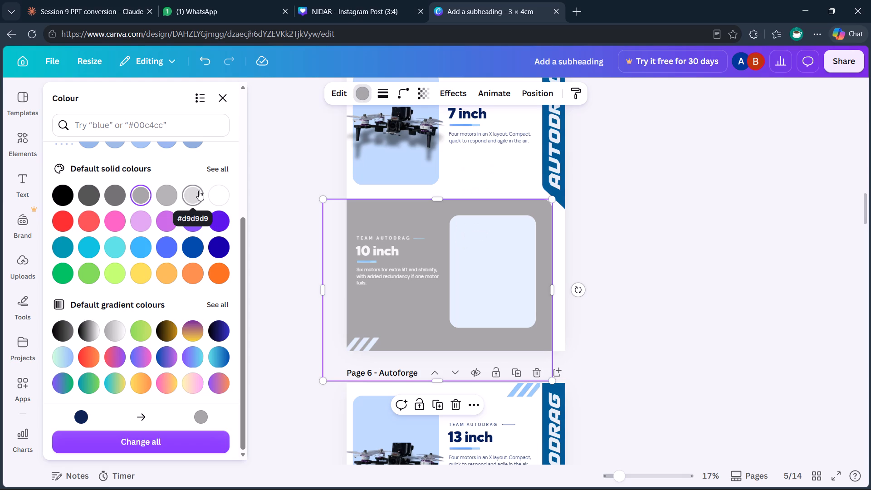
# Try pink and lighter purple fills on the 10 inch section's shape, settling on purple #8c52ff.
pyautogui.scroll(-1, 118, 269)
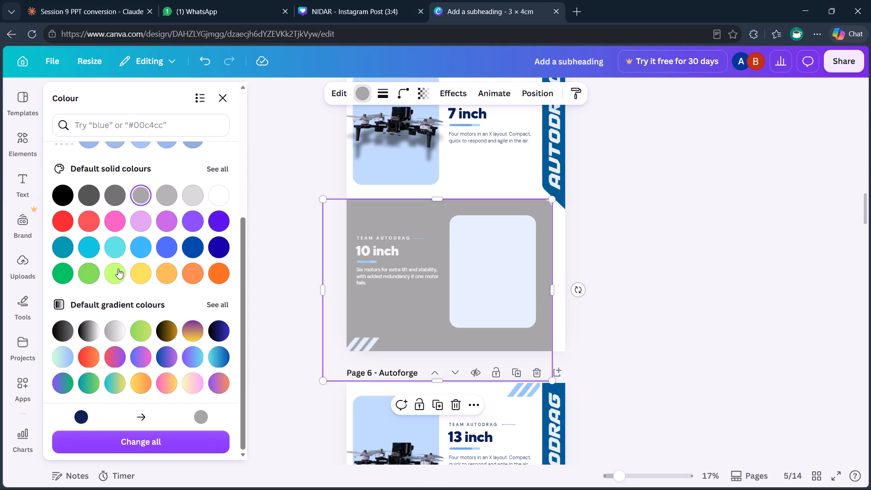
pyautogui.scroll(-2, 118, 269)
pyautogui.scroll(4, 118, 269)
pyautogui.scroll(-3, 118, 269)
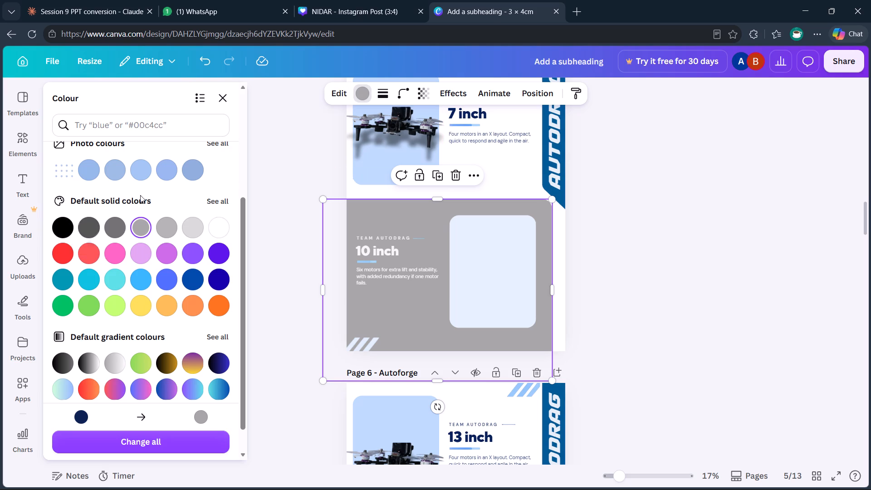
pyautogui.click(116, 258)
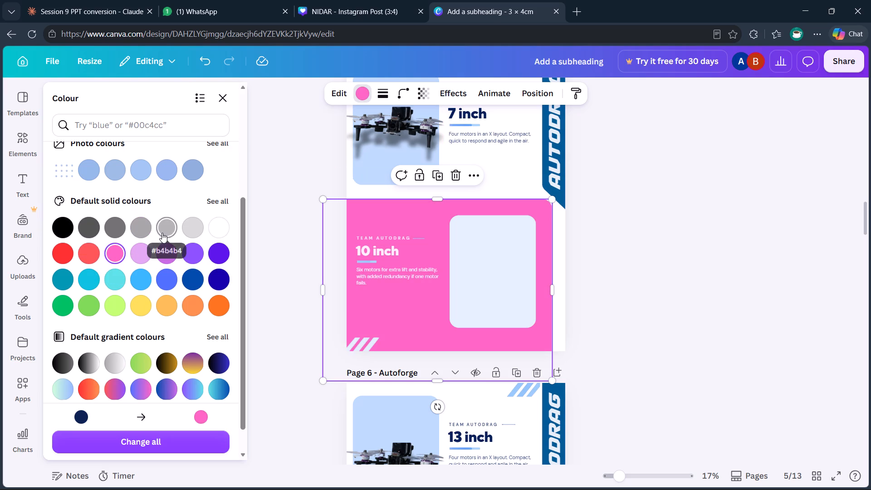
pyautogui.click(144, 255)
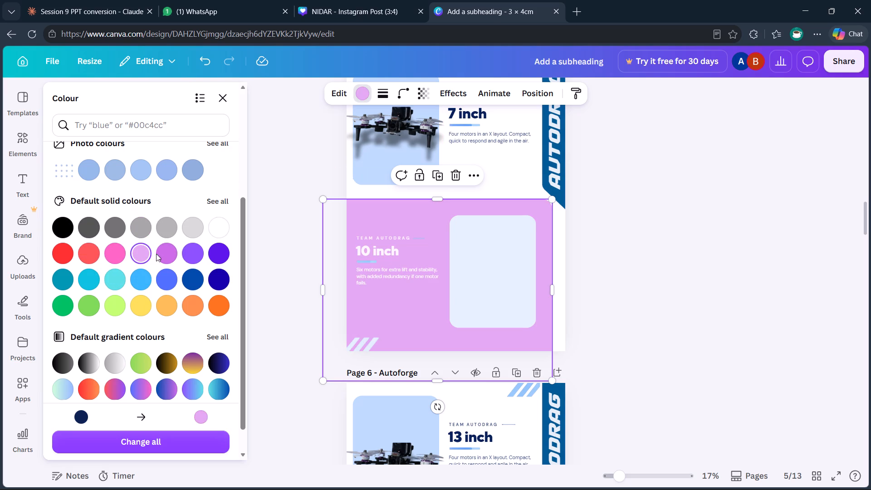
pyautogui.click(162, 253)
pyautogui.click(199, 256)
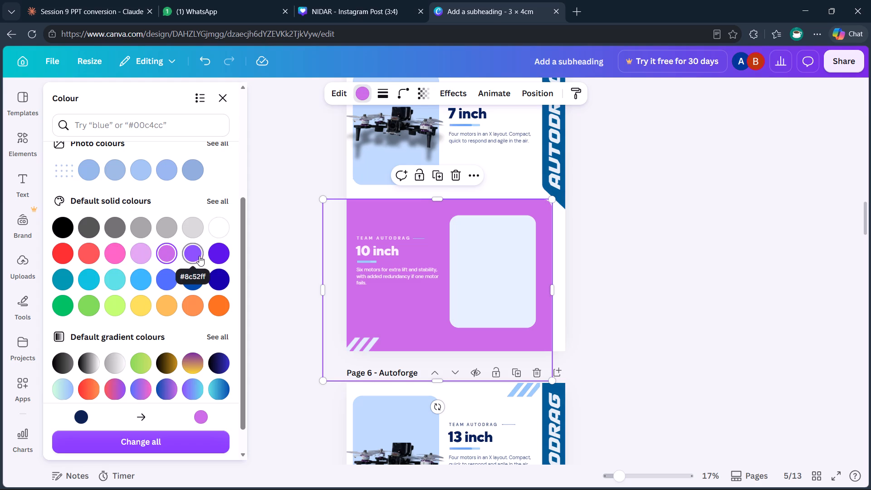
# Browse the full set of default solid colours for the 10 inch section's shape, then deselect it.
pyautogui.click(211, 198)
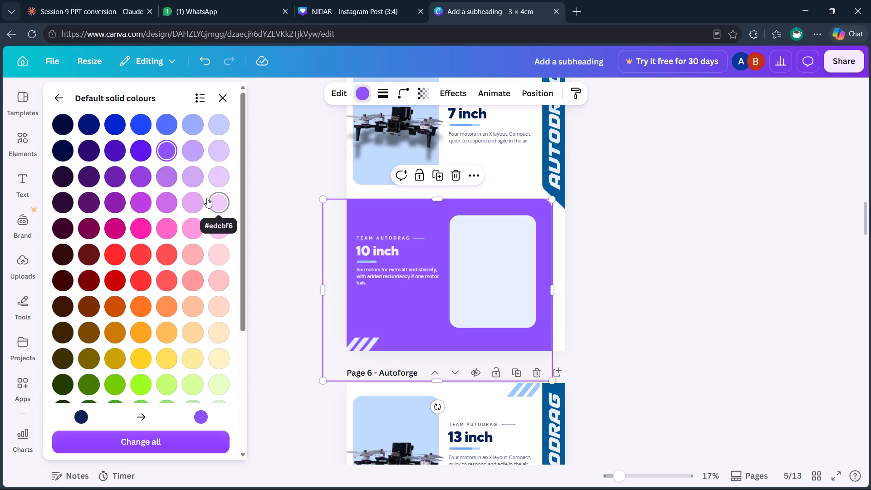
pyautogui.scroll(-11, 122, 224)
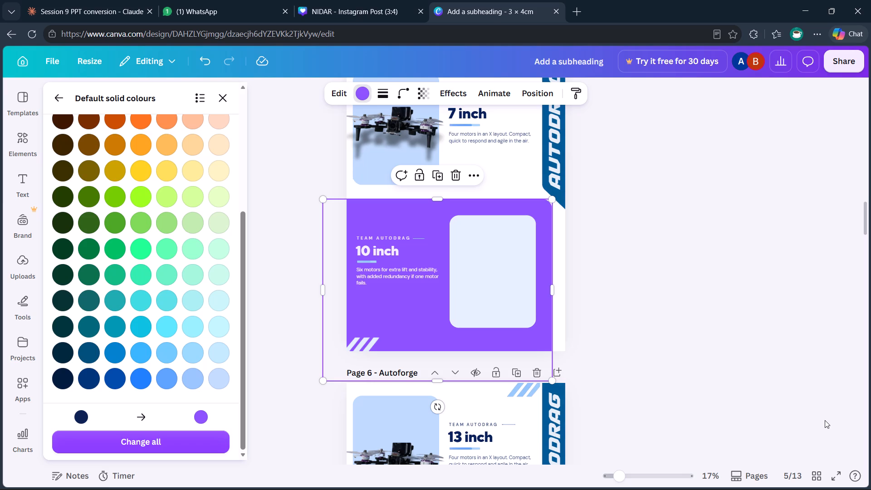
pyautogui.click(825, 420)
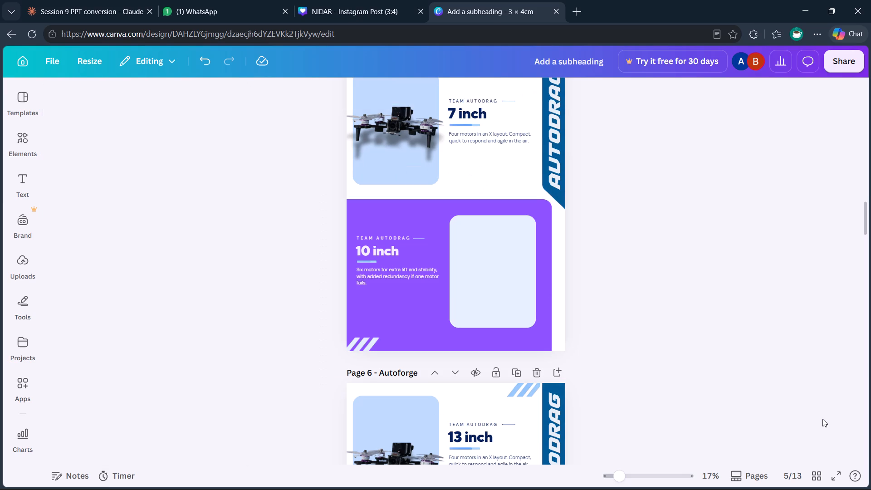
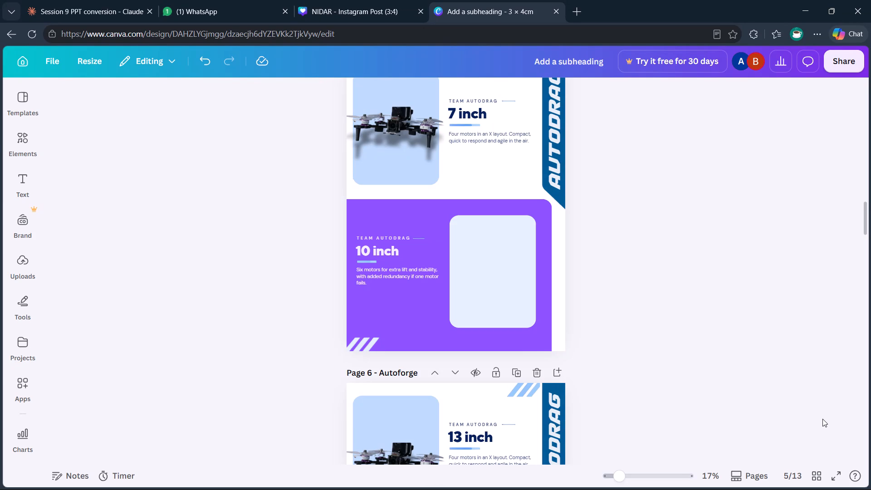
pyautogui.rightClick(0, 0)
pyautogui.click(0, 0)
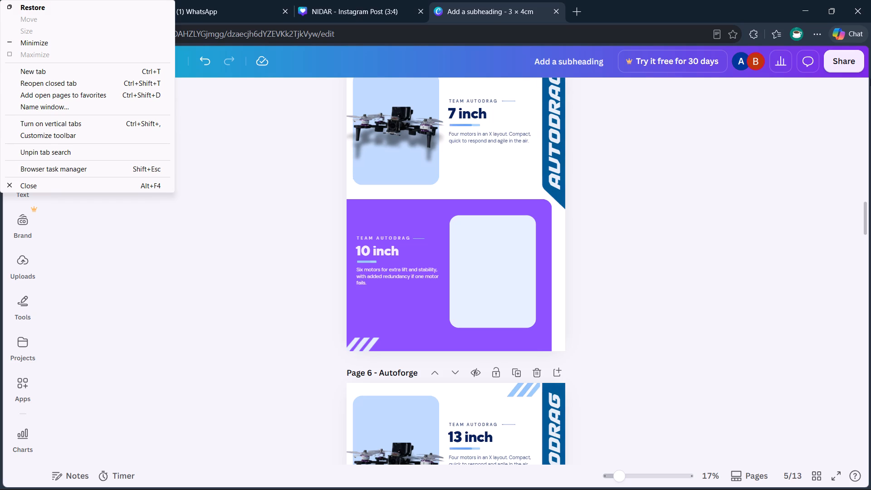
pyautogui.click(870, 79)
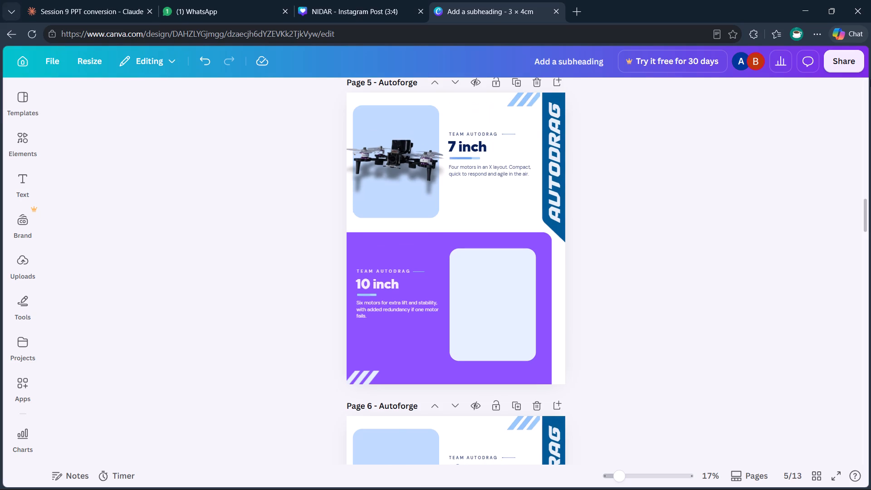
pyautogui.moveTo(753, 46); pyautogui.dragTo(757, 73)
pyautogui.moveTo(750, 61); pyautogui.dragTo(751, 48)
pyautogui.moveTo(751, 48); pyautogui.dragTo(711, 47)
# Try red, magenta and purple default solid fills on the shape behind page 5's 10 inch section, ending with deep purple #4910bc.
pyautogui.click(406, 358)
pyautogui.click(359, 88)
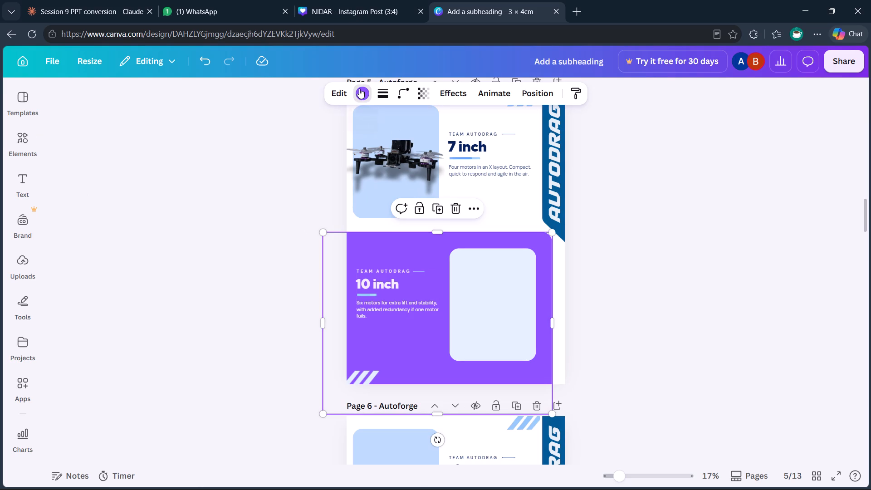
pyautogui.scroll(-4, 129, 274)
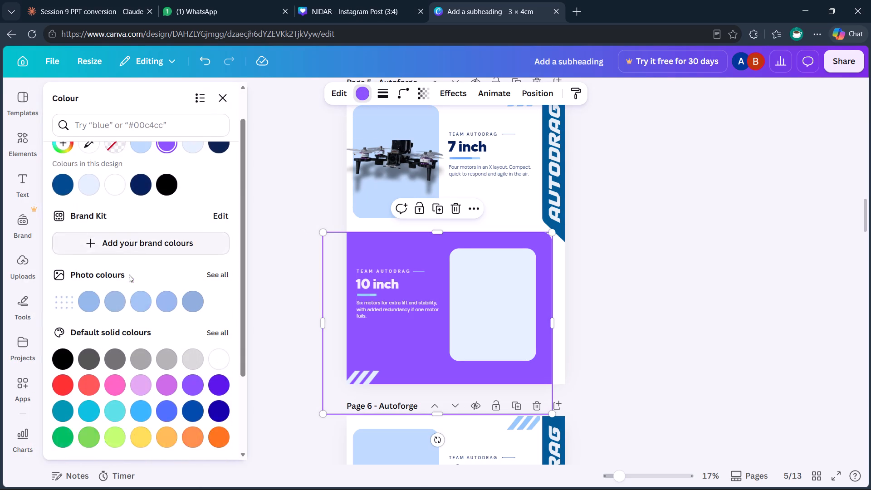
pyautogui.scroll(-2, 172, 323)
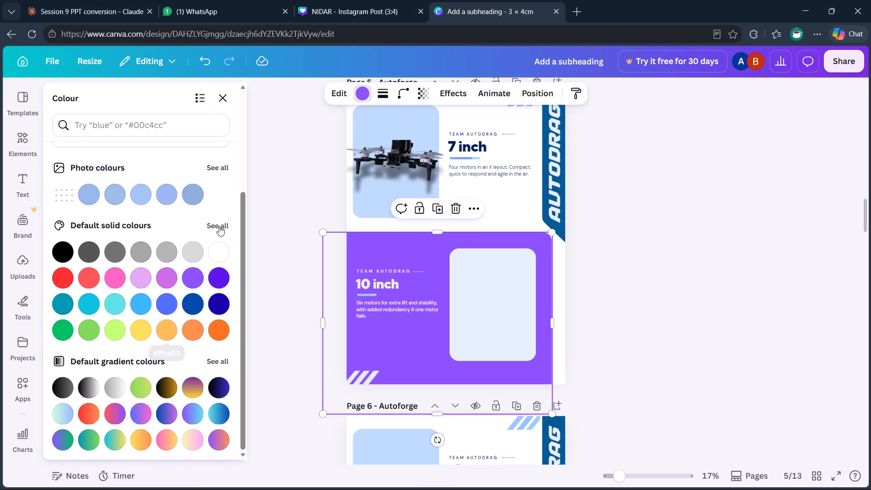
pyautogui.click(222, 225)
pyautogui.scroll(-8, 113, 304)
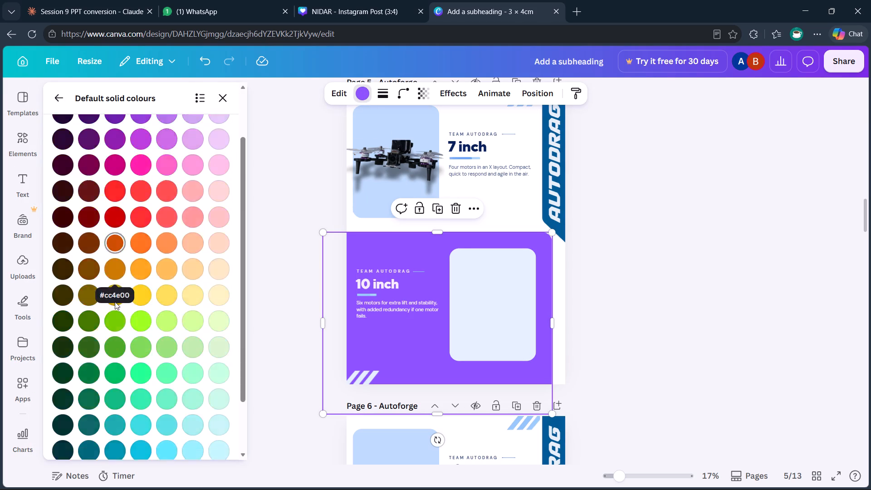
pyautogui.scroll(-7, 115, 302)
pyautogui.scroll(8, 115, 302)
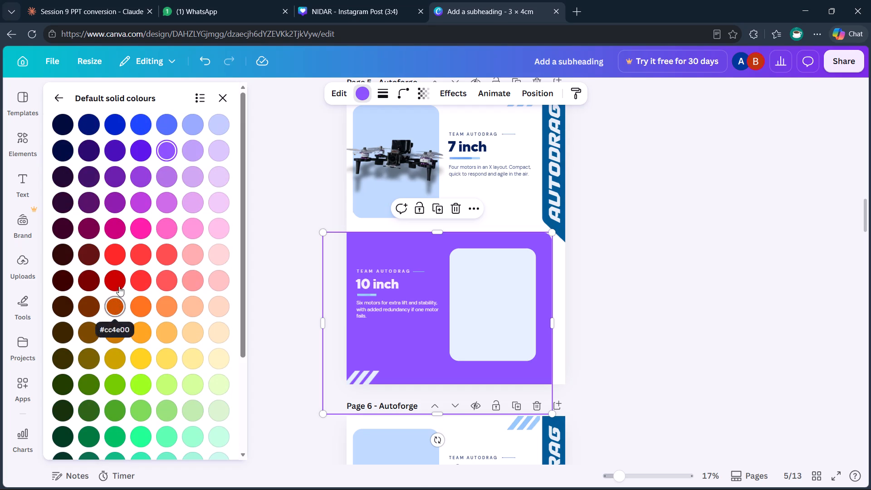
pyautogui.click(117, 245)
pyautogui.click(140, 251)
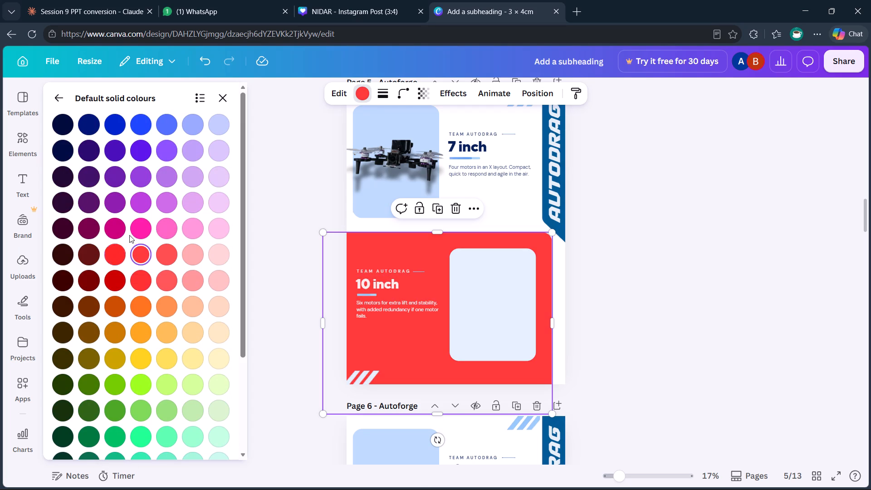
pyautogui.click(118, 227)
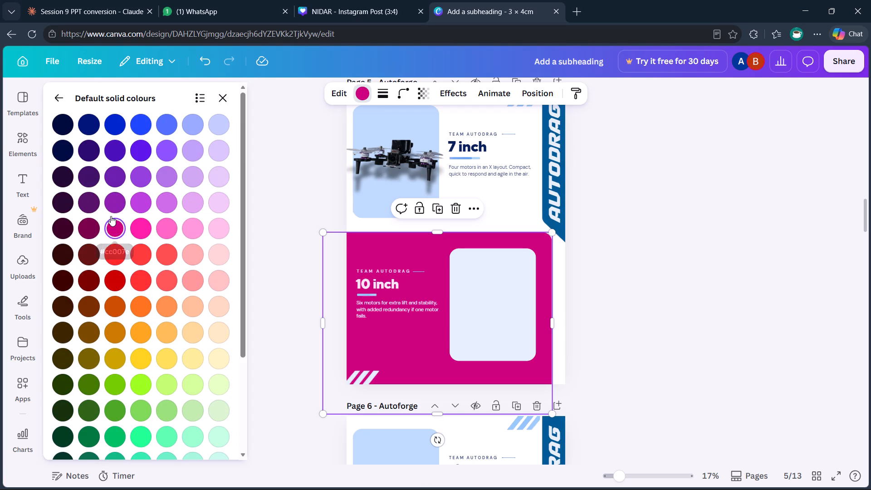
pyautogui.click(113, 205)
pyautogui.click(118, 175)
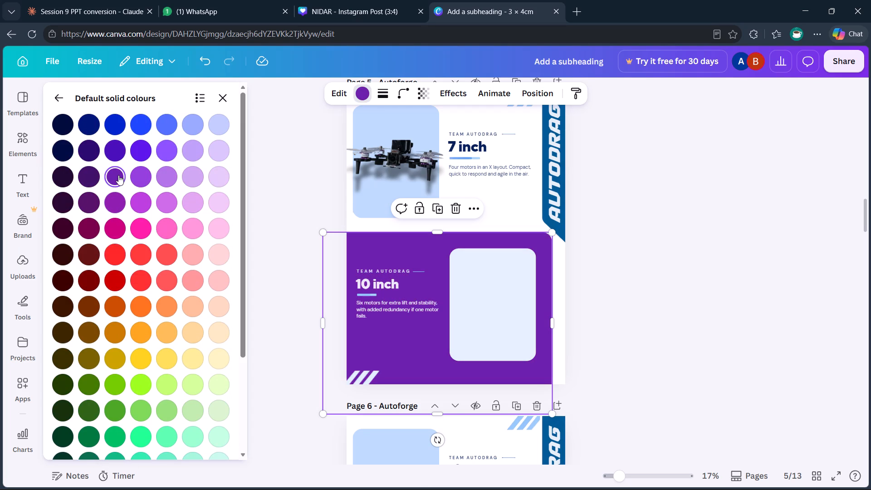
pyautogui.click(119, 152)
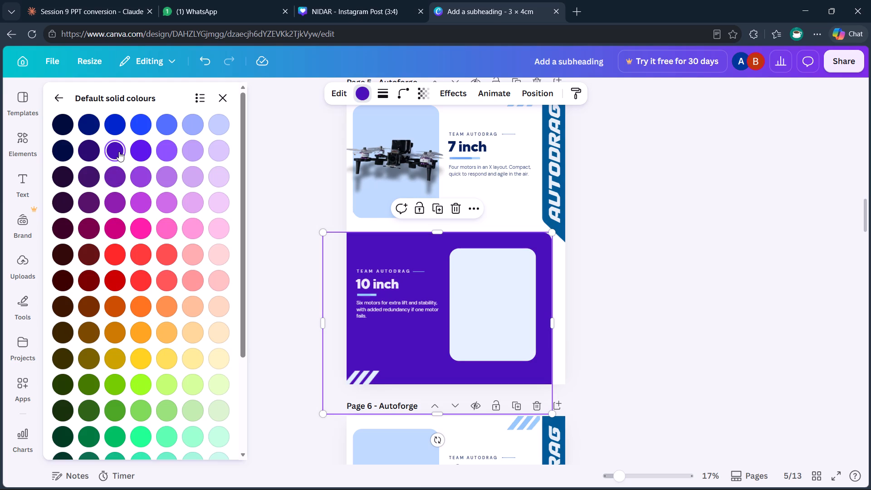
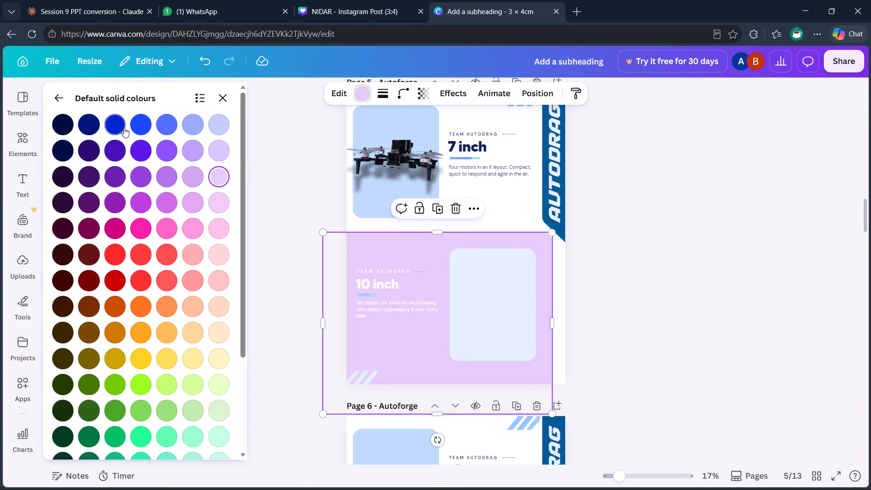
# Try purple, violet #8f1eae, magenta and red default fills on the shape behind page 5's 10 inch section, ending with dark orange.
pyautogui.click(120, 146)
pyautogui.click(114, 171)
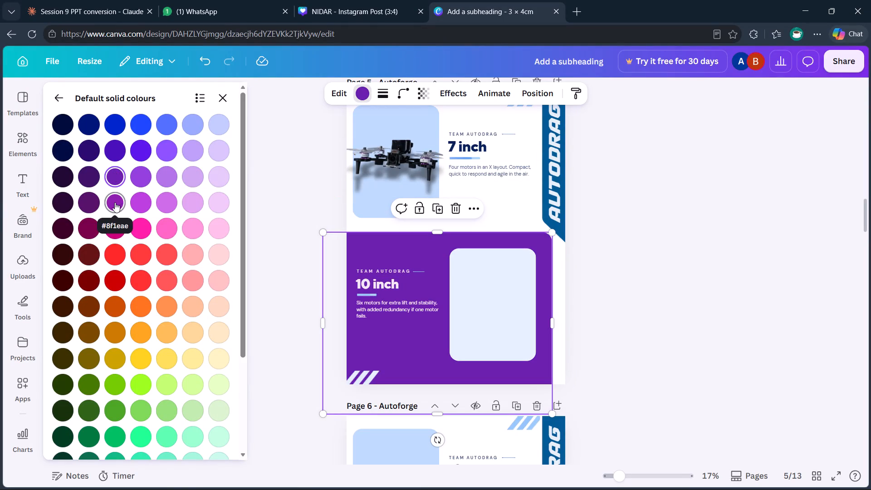
pyautogui.click(115, 202)
pyautogui.click(113, 227)
pyautogui.click(115, 245)
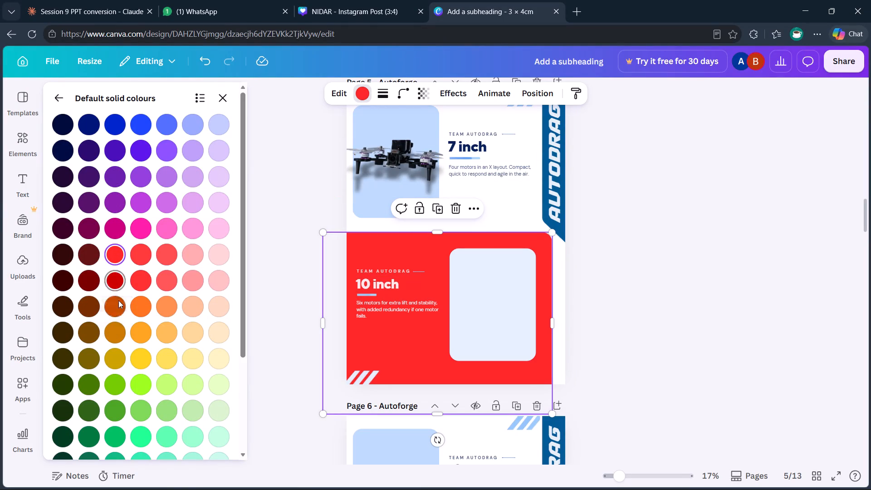
pyautogui.click(116, 332)
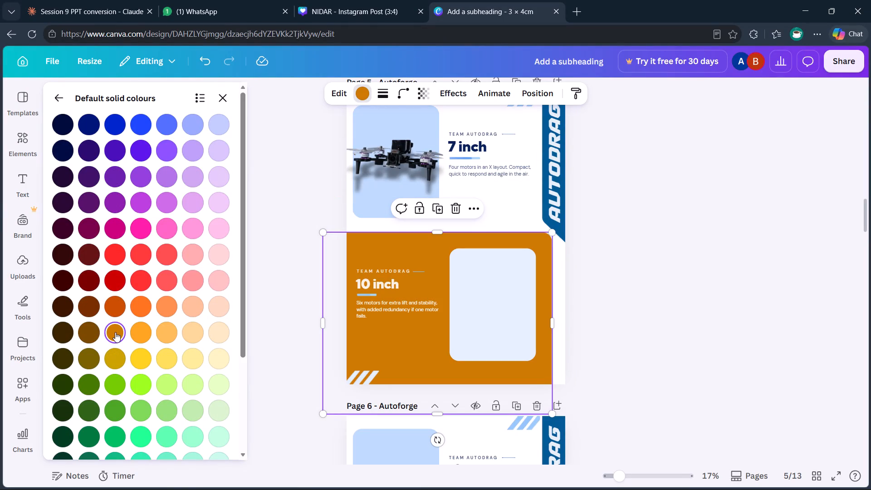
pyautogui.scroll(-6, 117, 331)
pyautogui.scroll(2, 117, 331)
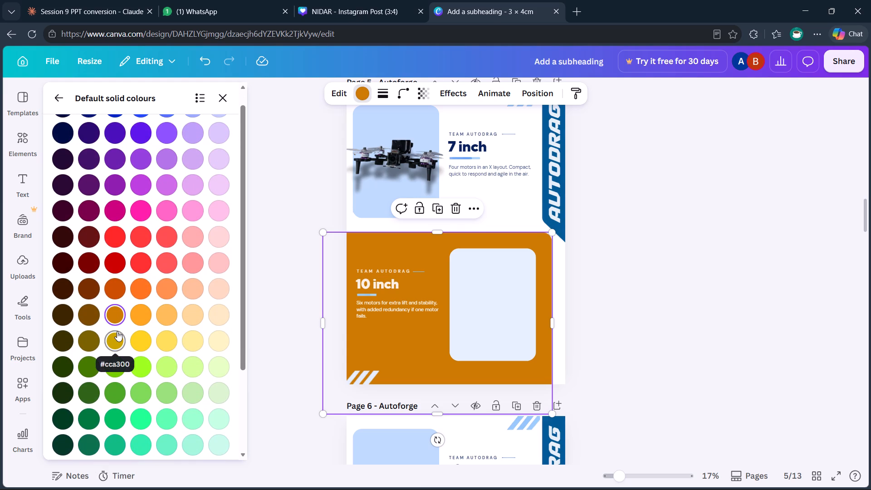
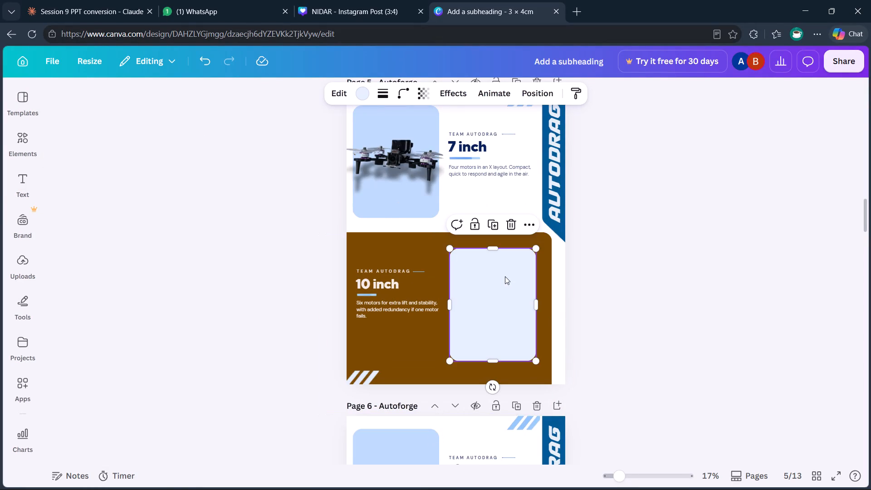
# Open the fill colour choices for the brown background shape behind page 5's 10 inch section.
pyautogui.click(440, 250)
pyautogui.click(361, 93)
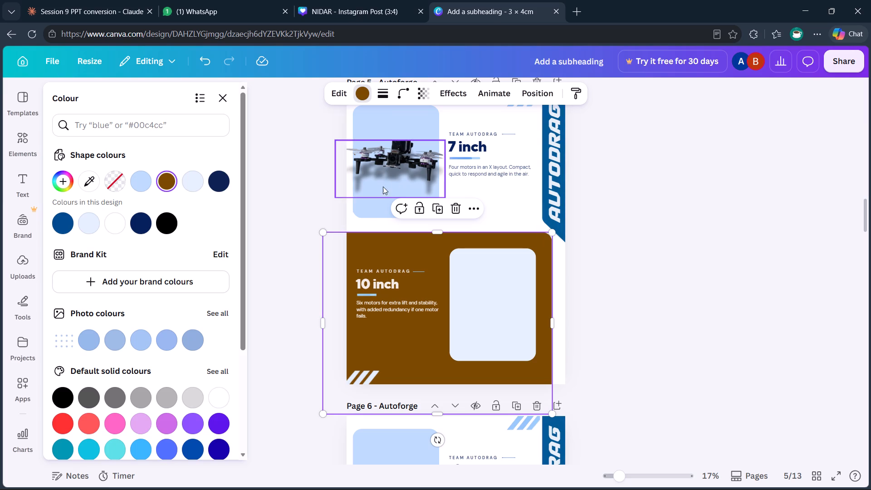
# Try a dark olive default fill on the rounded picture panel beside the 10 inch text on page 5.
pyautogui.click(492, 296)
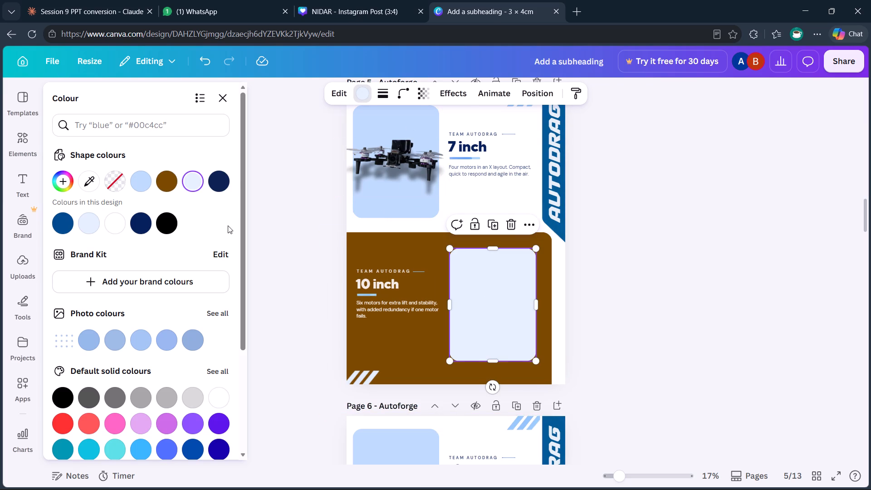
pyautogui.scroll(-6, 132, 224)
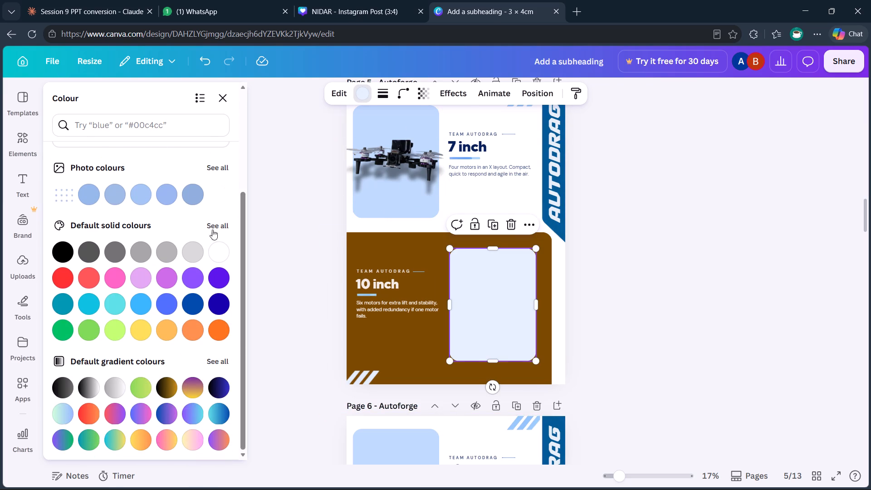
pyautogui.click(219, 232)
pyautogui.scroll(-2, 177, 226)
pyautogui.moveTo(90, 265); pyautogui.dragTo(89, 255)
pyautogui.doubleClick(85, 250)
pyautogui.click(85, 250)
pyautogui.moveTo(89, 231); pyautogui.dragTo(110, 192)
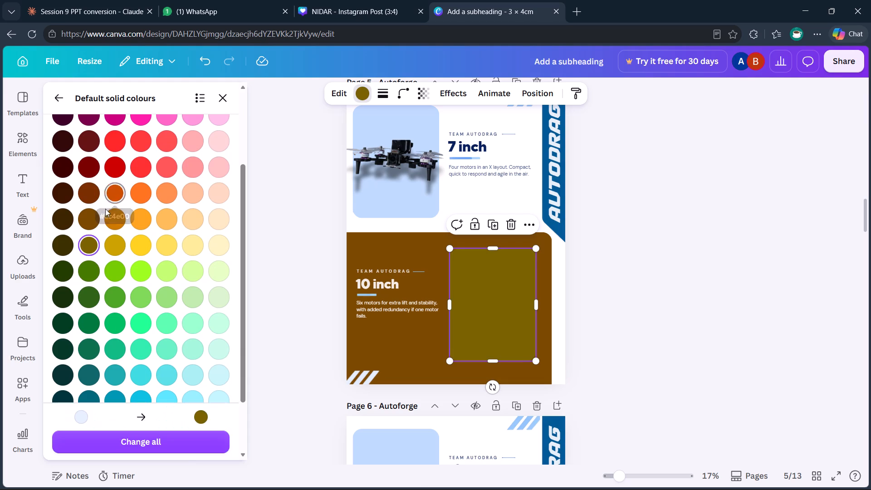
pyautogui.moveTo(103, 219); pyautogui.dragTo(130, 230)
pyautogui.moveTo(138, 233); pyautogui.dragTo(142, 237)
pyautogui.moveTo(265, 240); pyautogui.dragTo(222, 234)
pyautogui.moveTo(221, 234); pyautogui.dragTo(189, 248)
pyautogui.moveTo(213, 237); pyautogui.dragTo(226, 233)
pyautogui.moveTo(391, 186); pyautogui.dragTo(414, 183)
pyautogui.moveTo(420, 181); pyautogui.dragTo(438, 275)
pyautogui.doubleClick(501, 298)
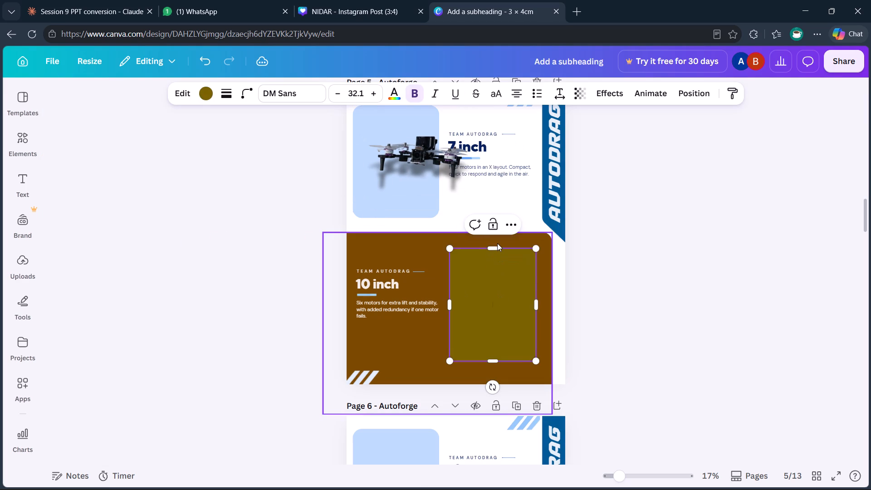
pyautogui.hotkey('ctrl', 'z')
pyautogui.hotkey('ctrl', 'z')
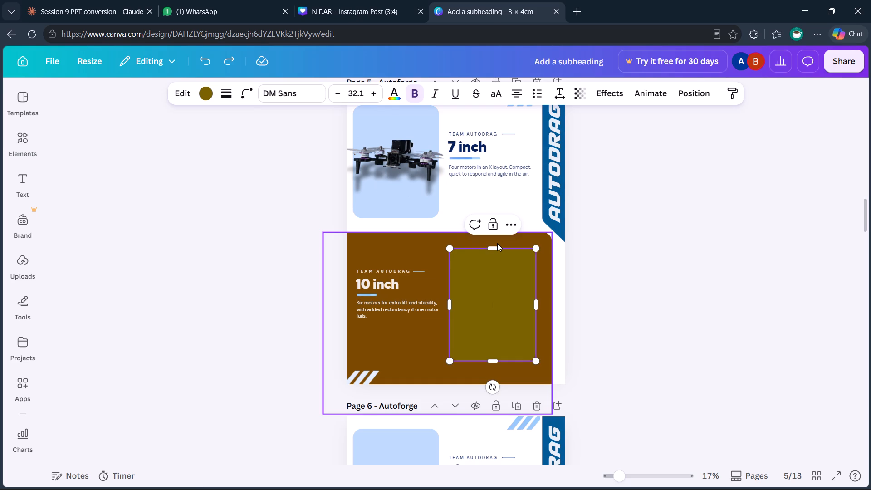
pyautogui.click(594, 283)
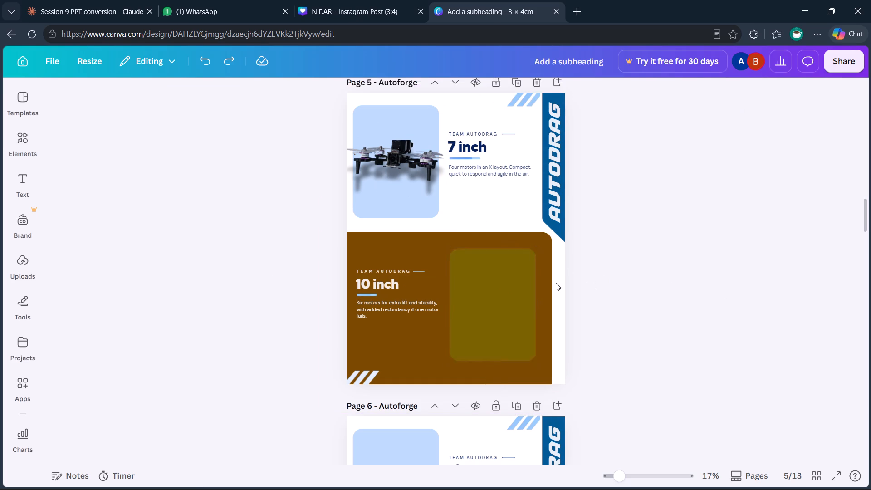
# Compare light peach and yellow default tints on the 10 inch section's rounded picture panel, and fill it with light peach #ffe7c2.
pyautogui.click(488, 299)
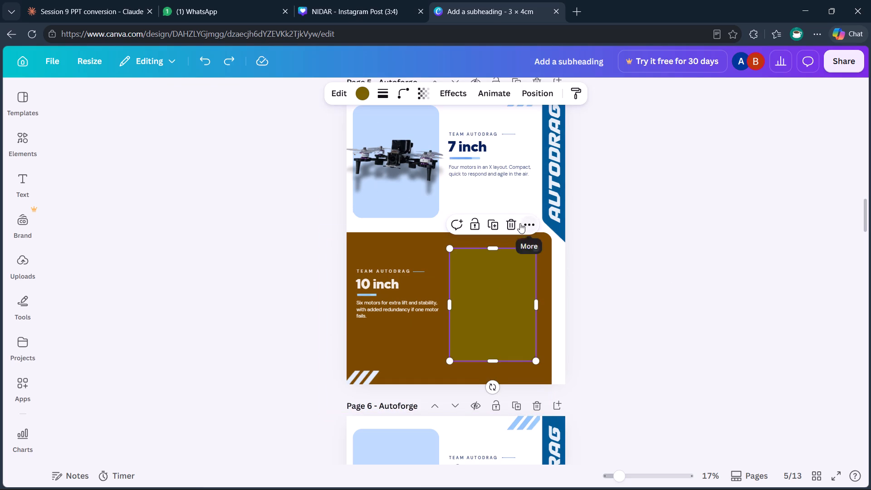
pyautogui.click(362, 90)
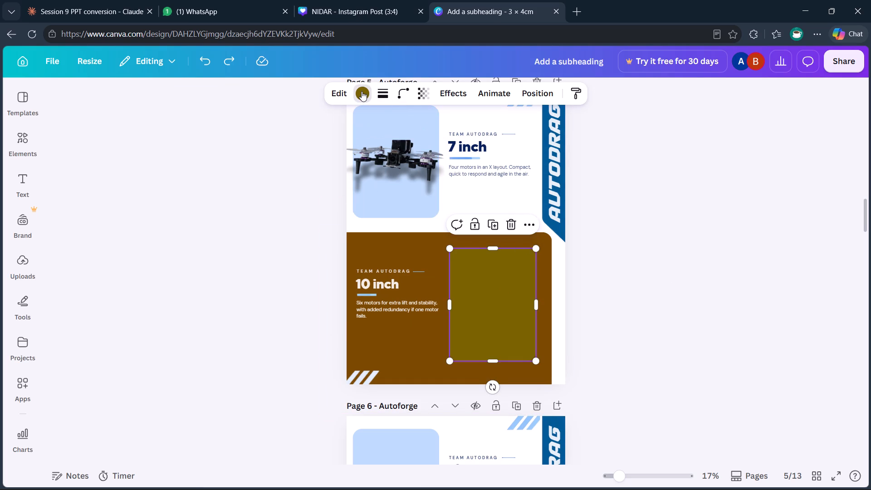
pyautogui.click(384, 334)
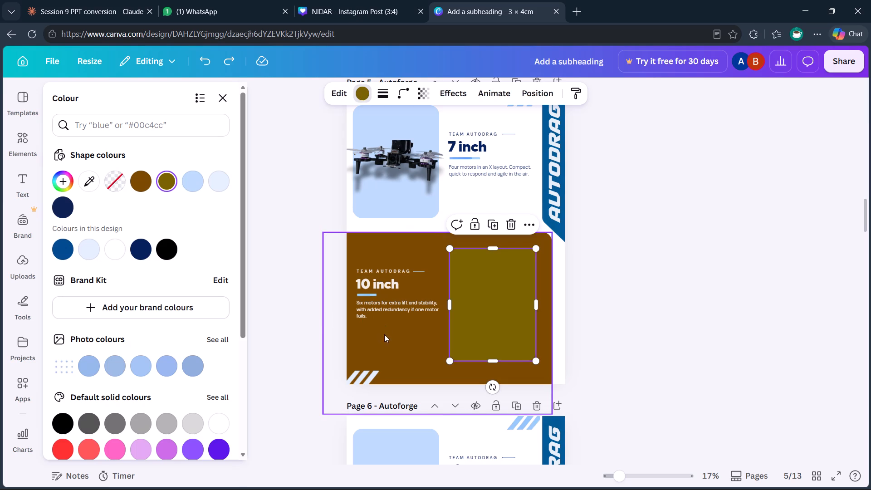
pyautogui.click(362, 93)
pyautogui.click(362, 93)
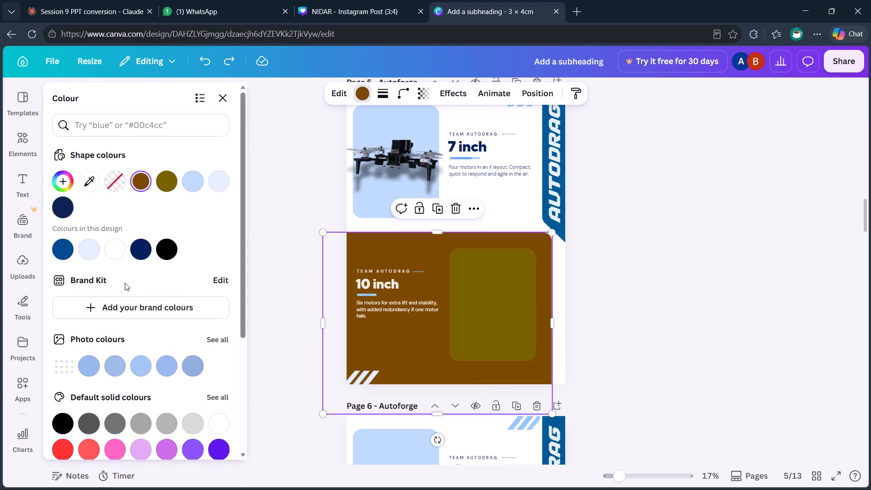
pyautogui.scroll(-5, 125, 283)
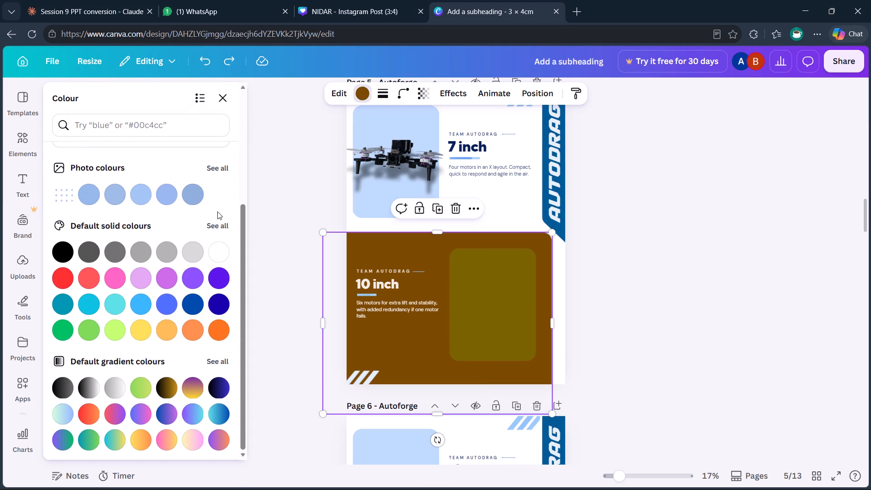
pyautogui.click(211, 225)
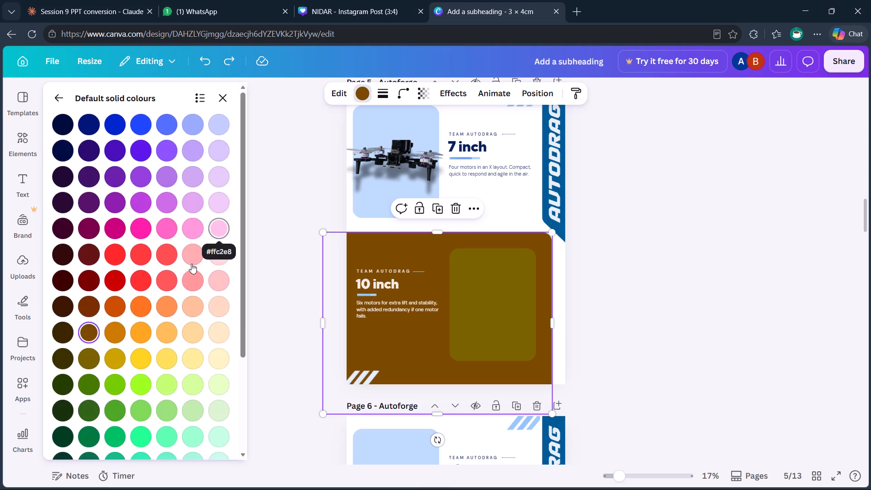
pyautogui.click(474, 309)
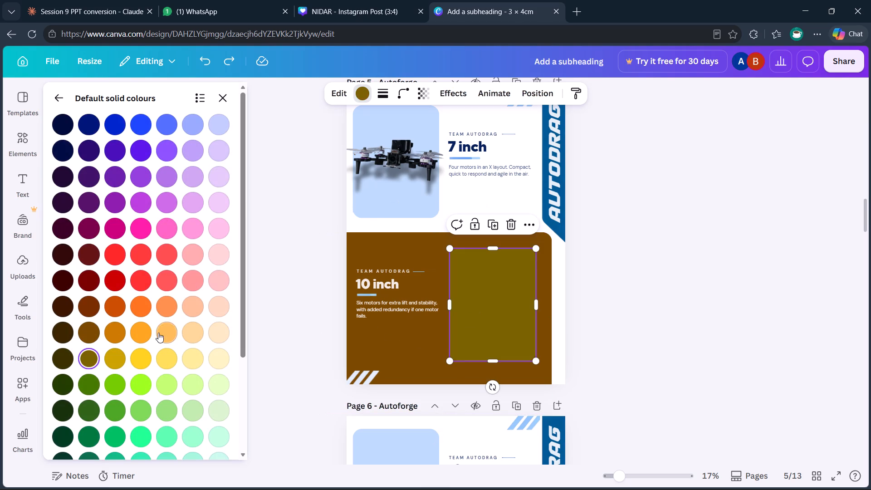
pyautogui.click(217, 328)
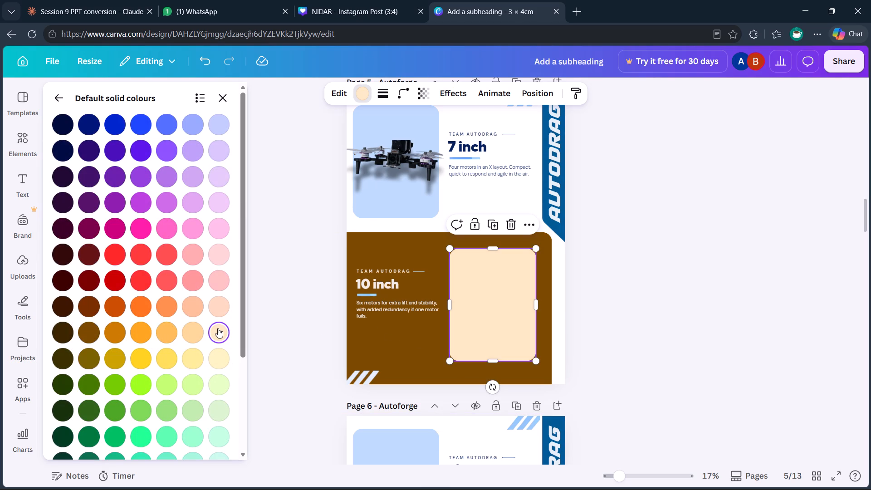
pyautogui.click(196, 328)
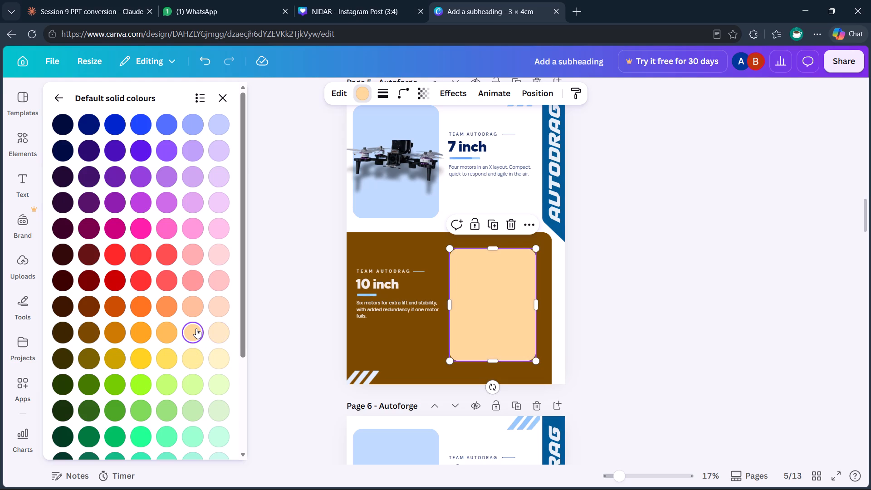
pyautogui.click(218, 350)
pyautogui.click(220, 335)
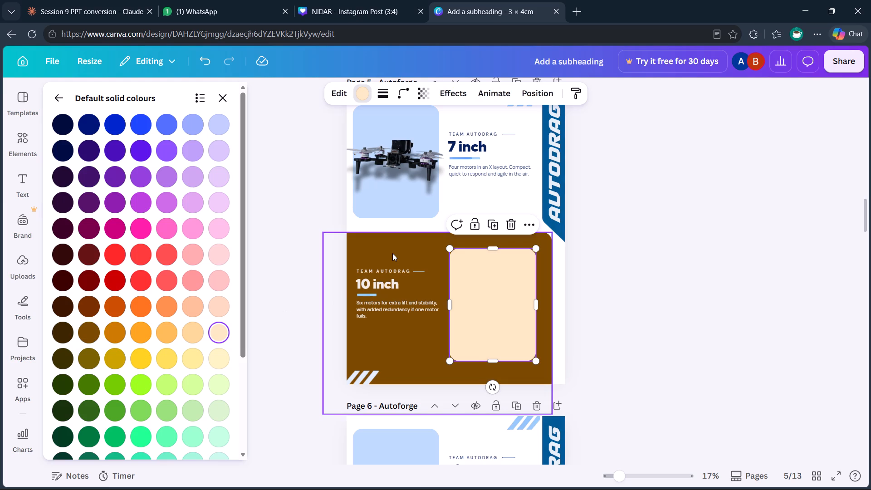
# Compare dark brown and pale tints on the rounded panel behind the 7 inch drone, and fill it with light peach #ffe7c2.
pyautogui.scroll(1, 392, 253)
pyautogui.click(382, 269)
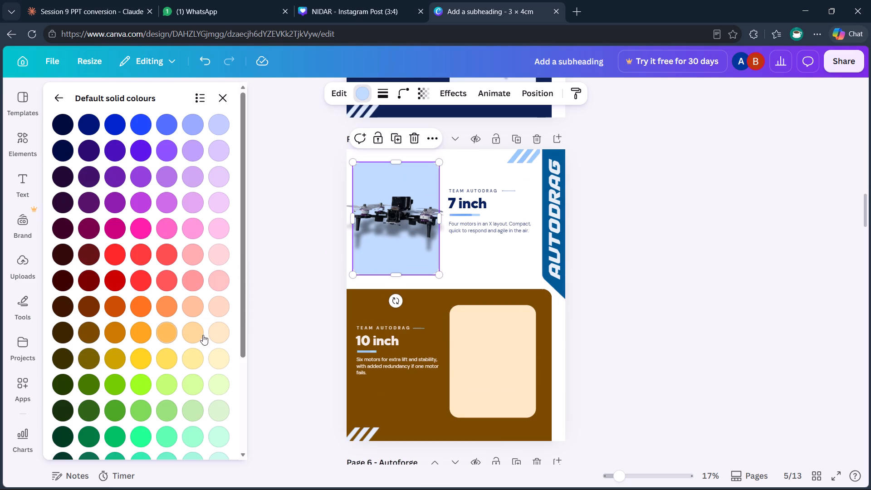
pyautogui.click(225, 328)
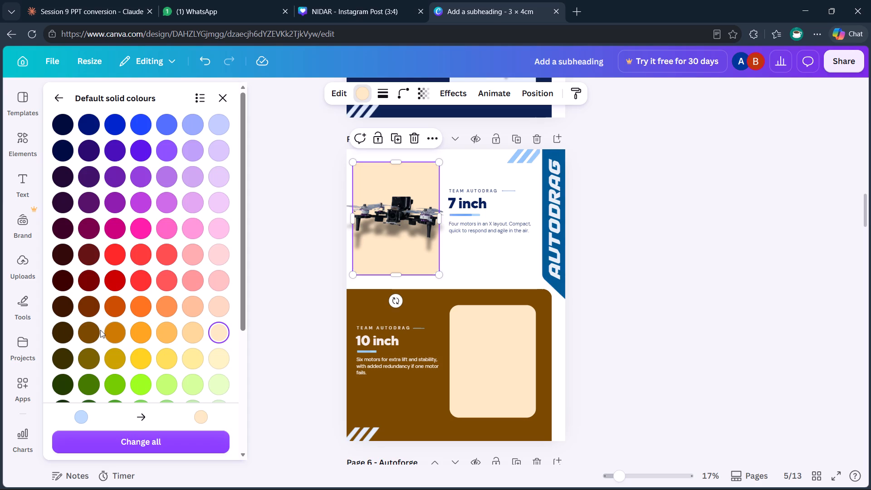
pyautogui.click(88, 310)
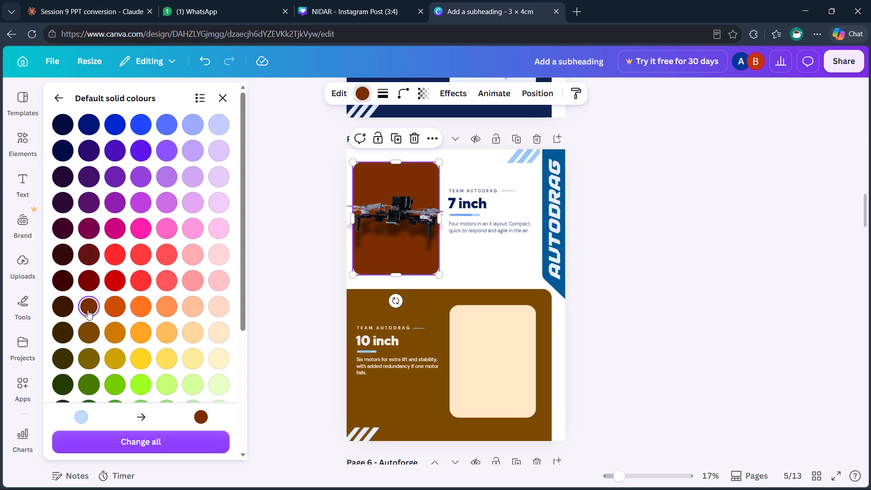
pyautogui.click(224, 303)
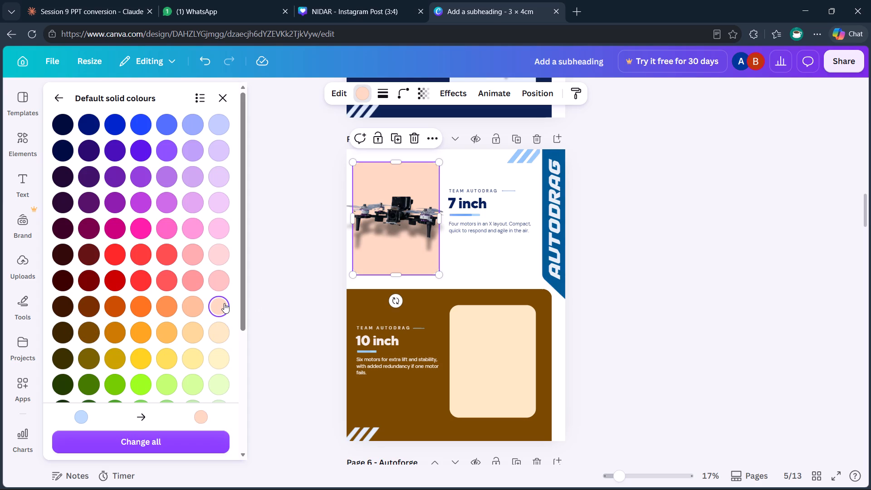
pyautogui.click(216, 332)
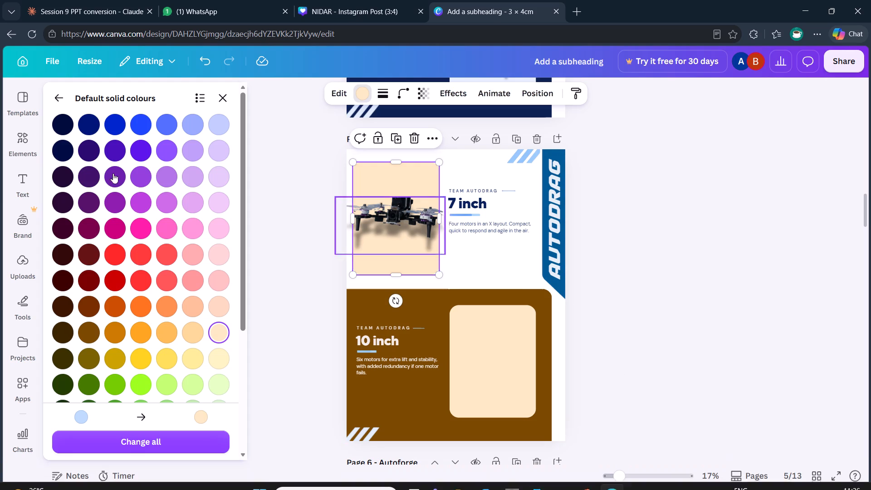
# Recolour the diagonal stripes at the top of page 5 to light peach #ffe7c2.
pyautogui.click(521, 163)
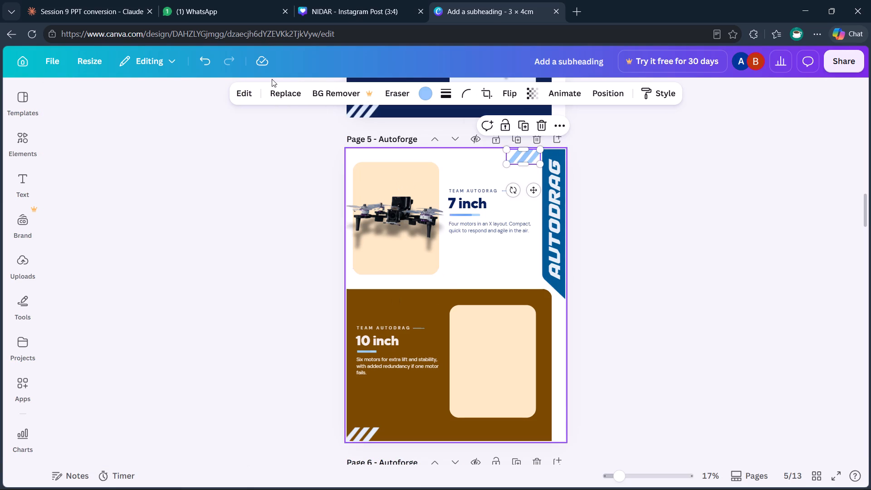
pyautogui.click(427, 93)
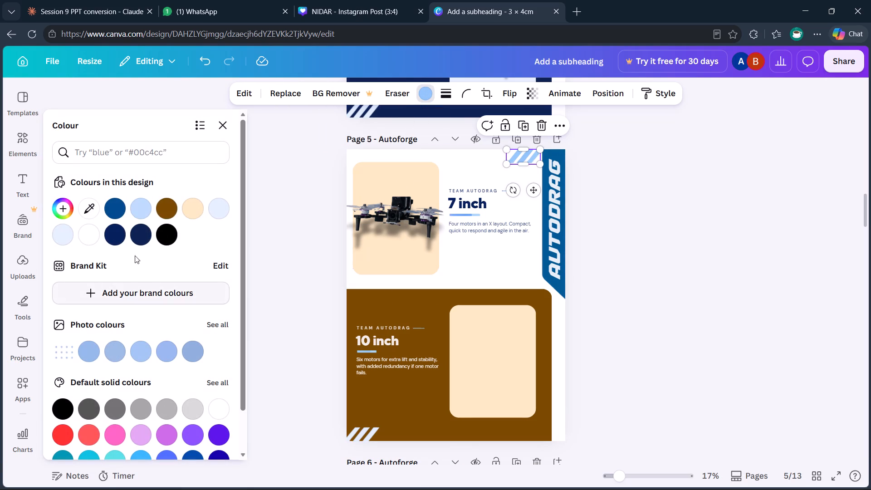
pyautogui.scroll(-2, 198, 303)
pyautogui.click(219, 337)
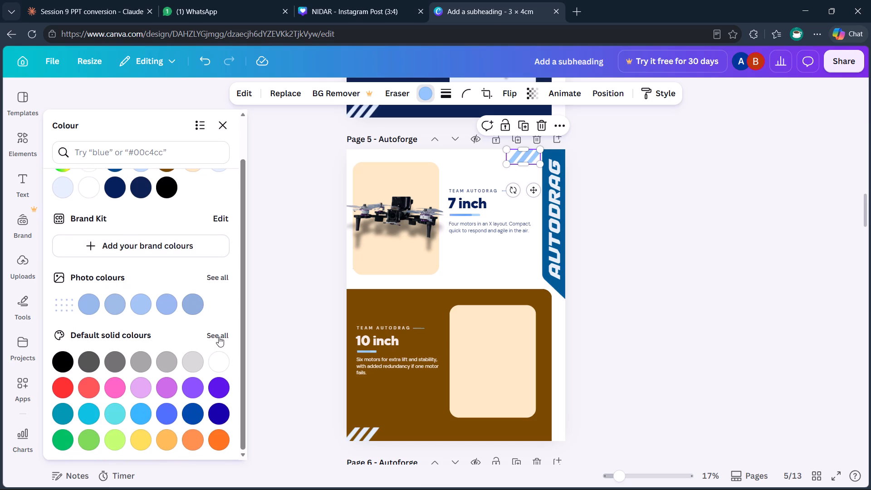
pyautogui.scroll(-2, 200, 312)
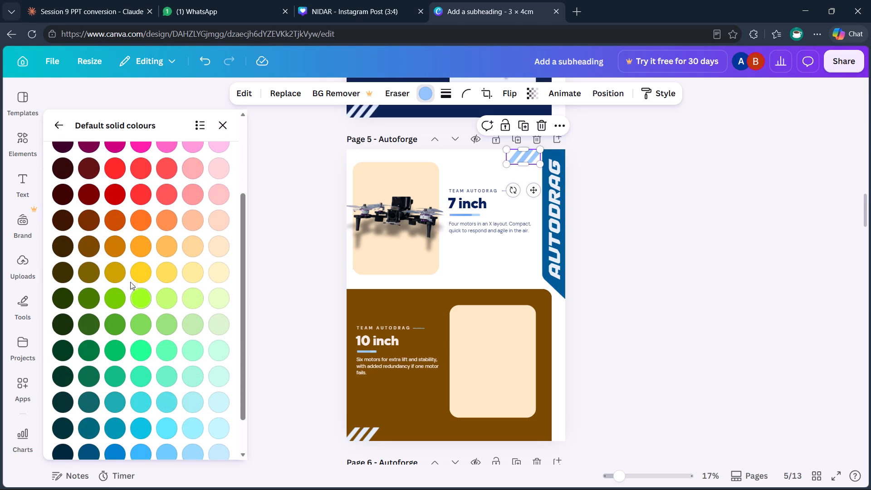
pyautogui.click(214, 254)
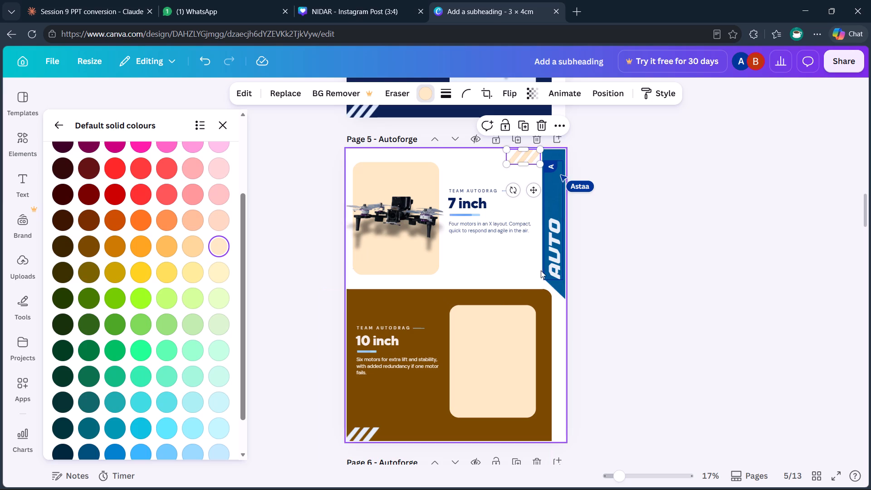
# Recolour the accent line under the 7 inch heading to light peach #ffe7c2.
pyautogui.click(561, 294)
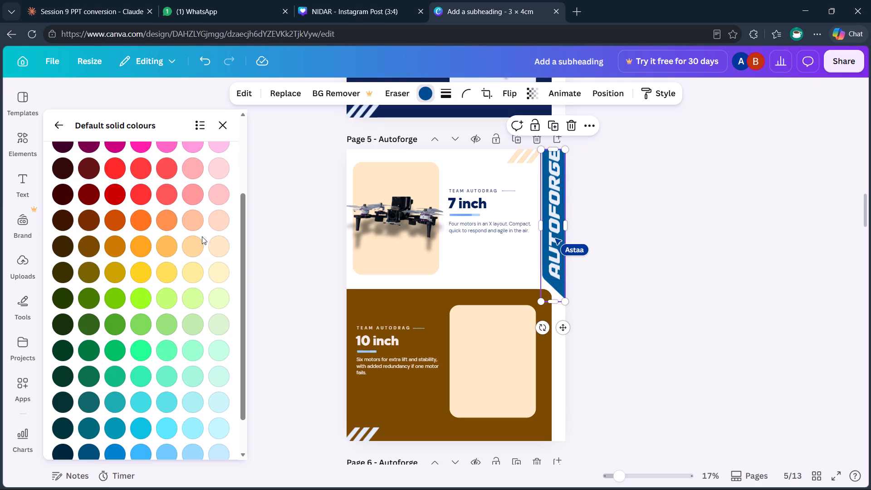
pyautogui.click(455, 214)
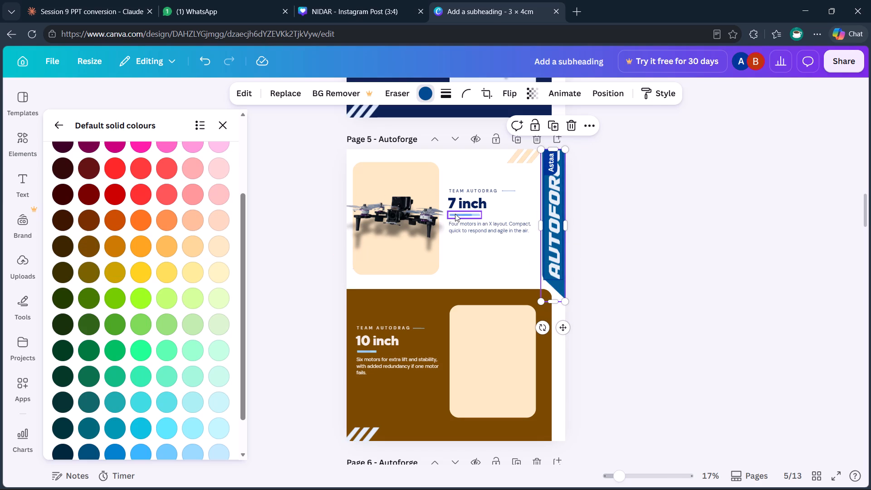
pyautogui.click(423, 92)
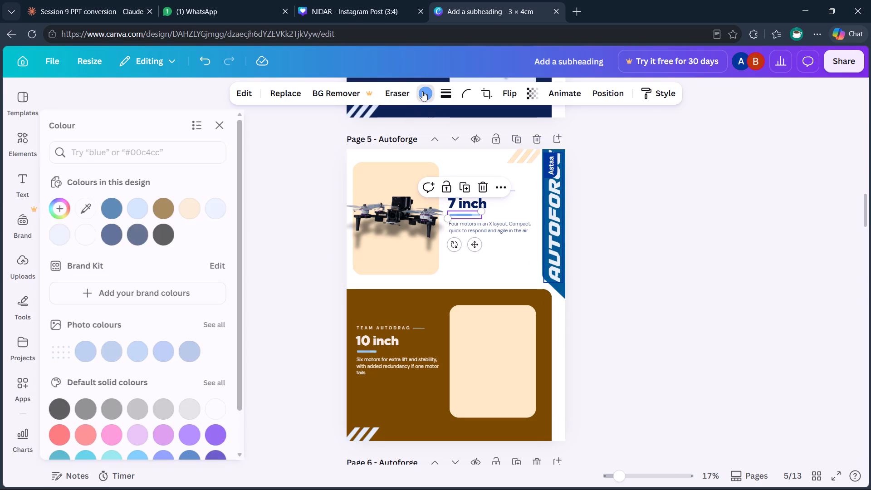
pyautogui.scroll(-4, 179, 304)
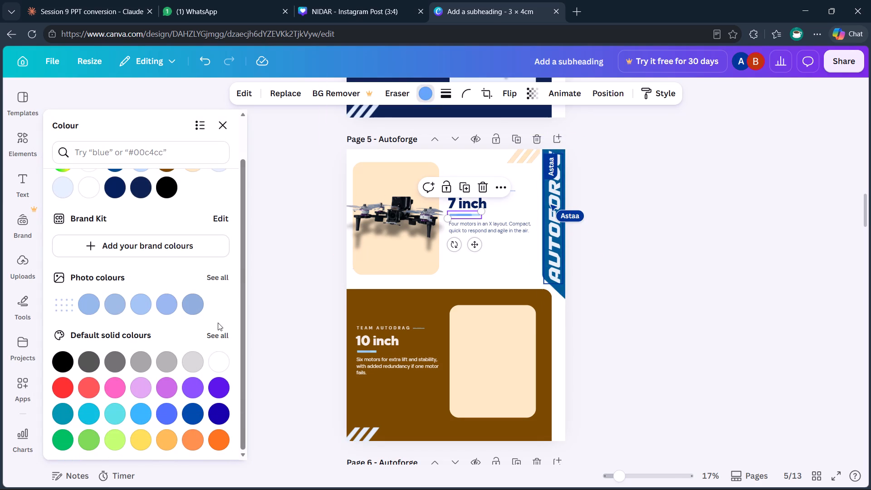
pyautogui.click(219, 339)
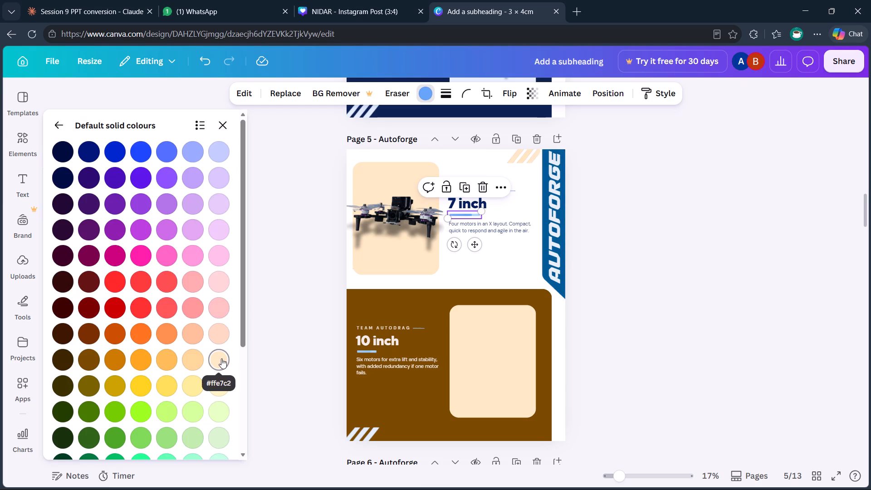
pyautogui.click(221, 359)
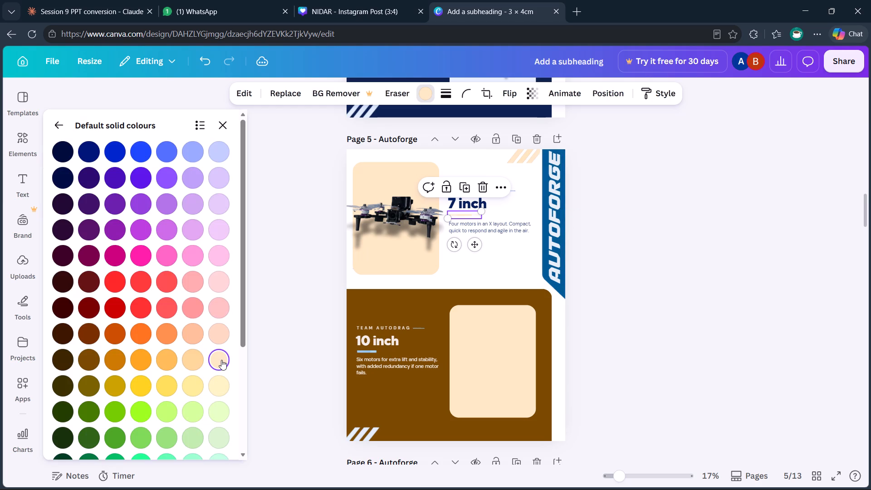
# Recolour the accent line under the 10 inch heading to the design's light peach, keeping the text group intact.
pyautogui.click(364, 351)
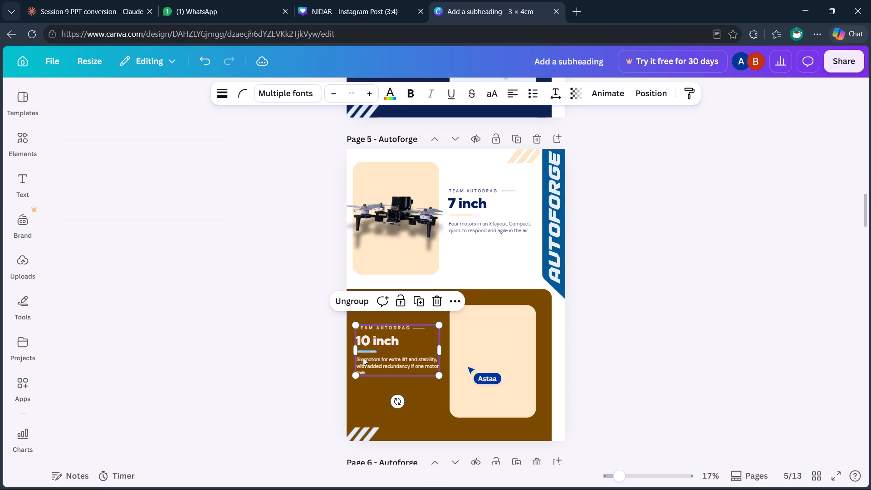
pyautogui.click(365, 350)
pyautogui.click(426, 95)
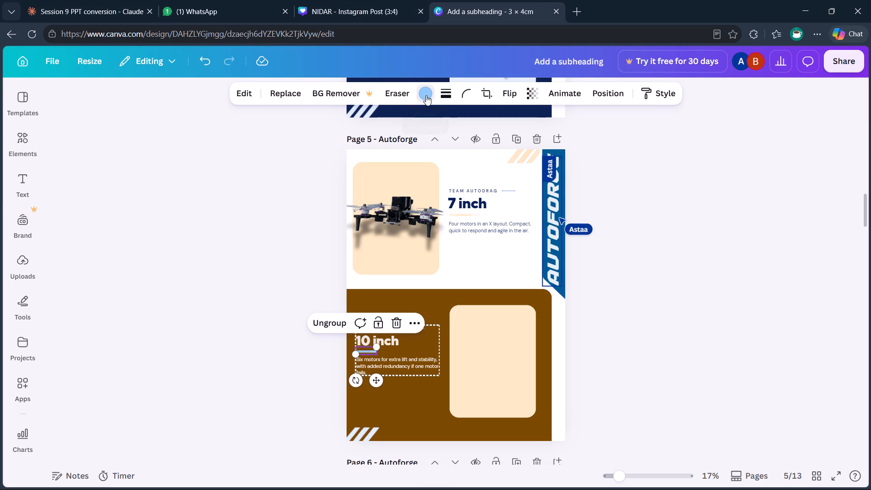
pyautogui.click(188, 204)
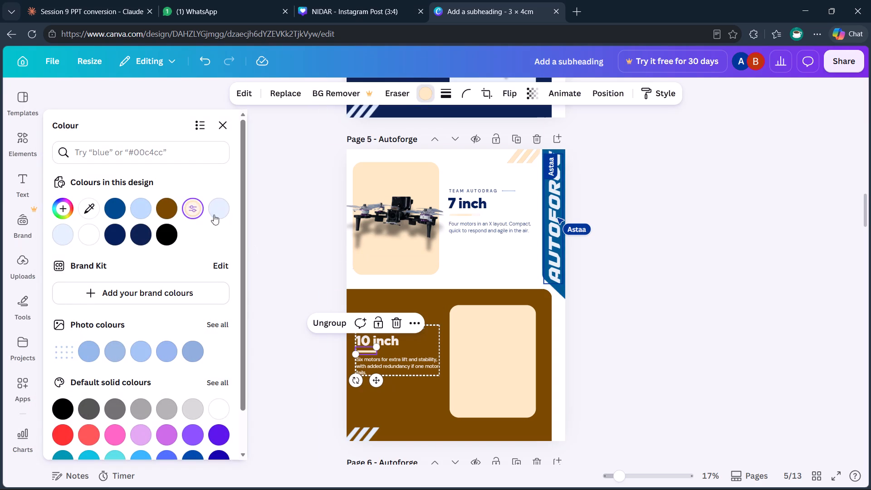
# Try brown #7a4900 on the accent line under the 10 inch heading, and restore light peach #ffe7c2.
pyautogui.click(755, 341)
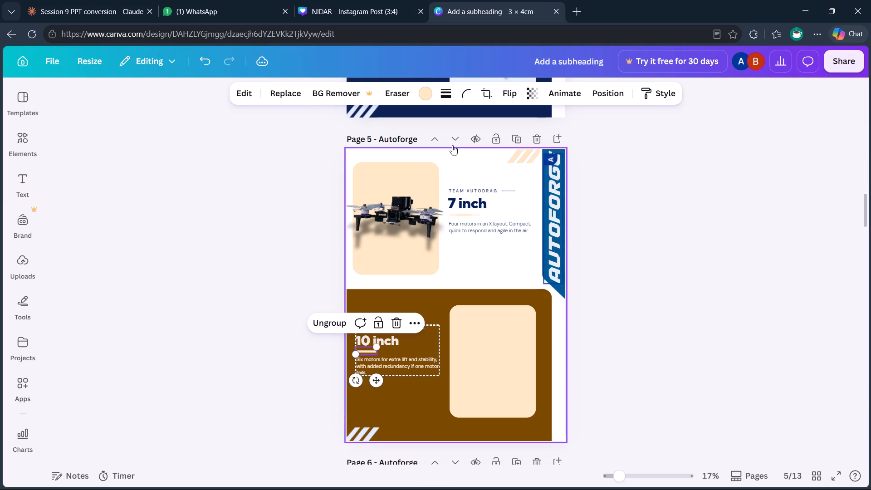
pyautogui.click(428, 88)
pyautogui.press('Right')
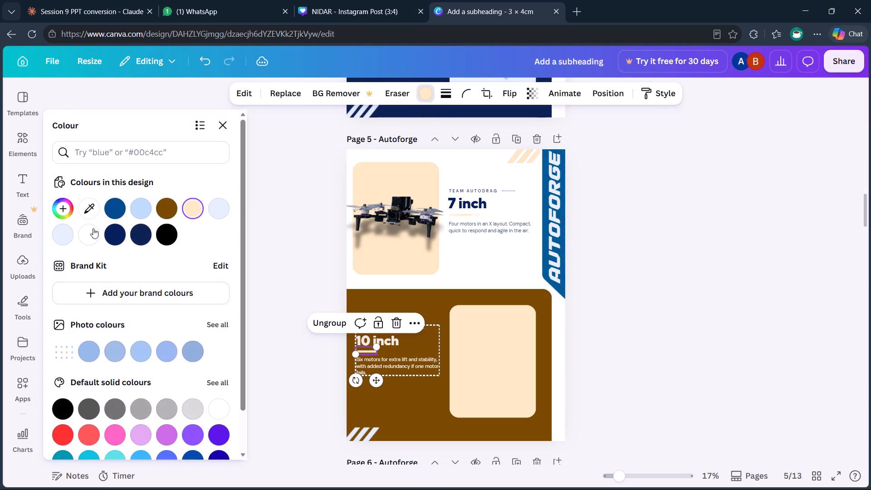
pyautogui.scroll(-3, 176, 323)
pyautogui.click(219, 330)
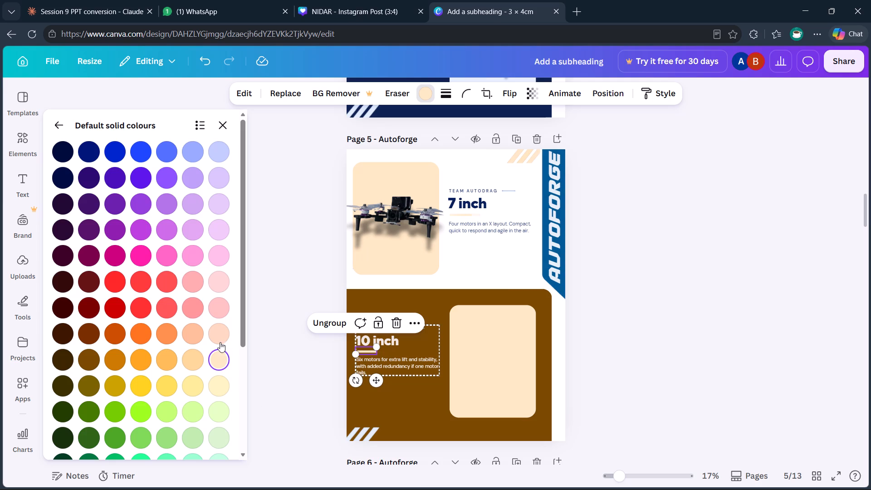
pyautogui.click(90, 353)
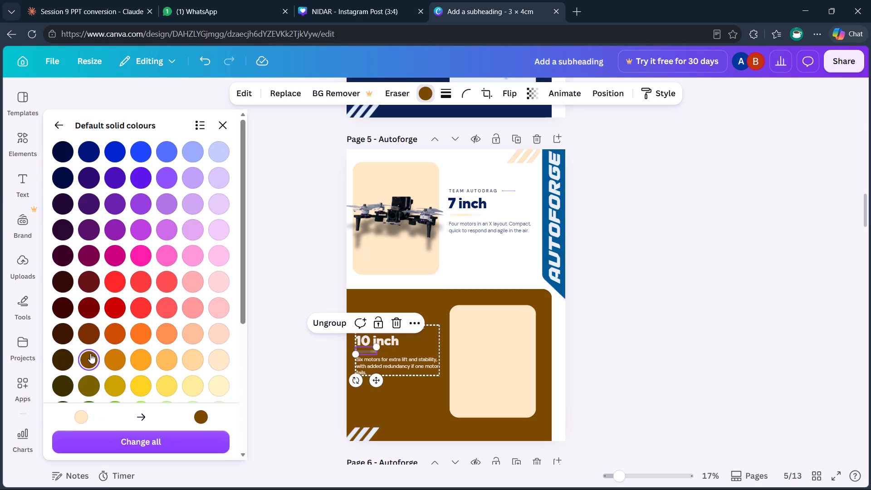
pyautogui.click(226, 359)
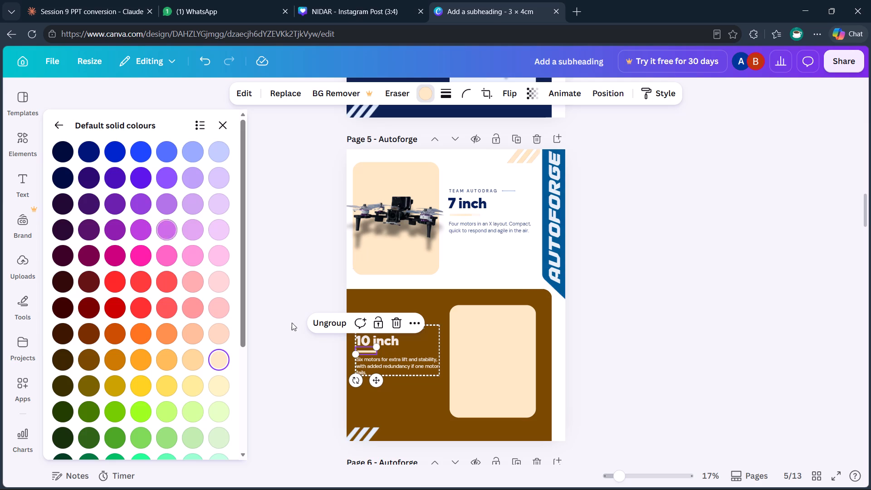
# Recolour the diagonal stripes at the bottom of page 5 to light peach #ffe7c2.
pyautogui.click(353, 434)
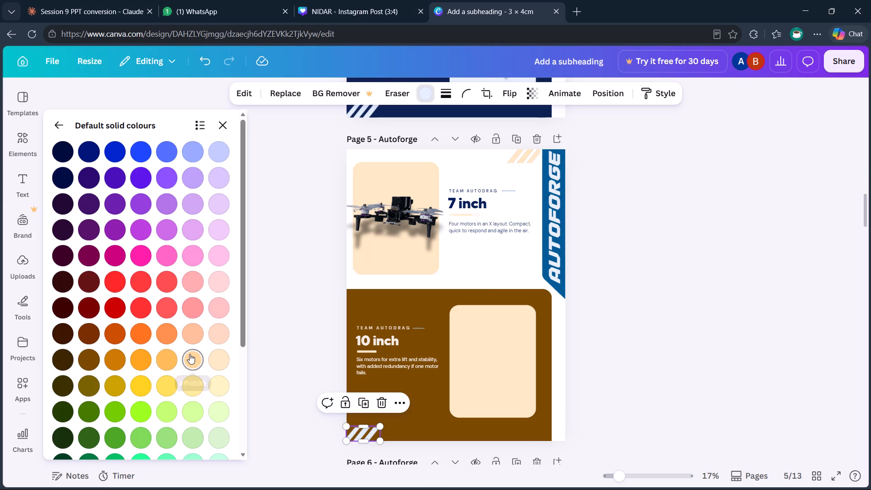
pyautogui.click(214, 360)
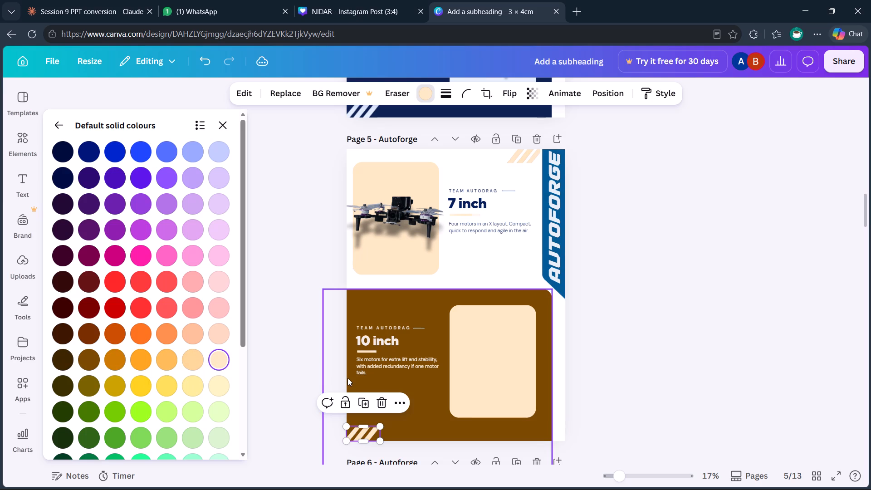
# Compare the panel and stripe colouring on pages 3 and 4 with the two rounded panels on page 5.
pyautogui.scroll(4, 505, 208)
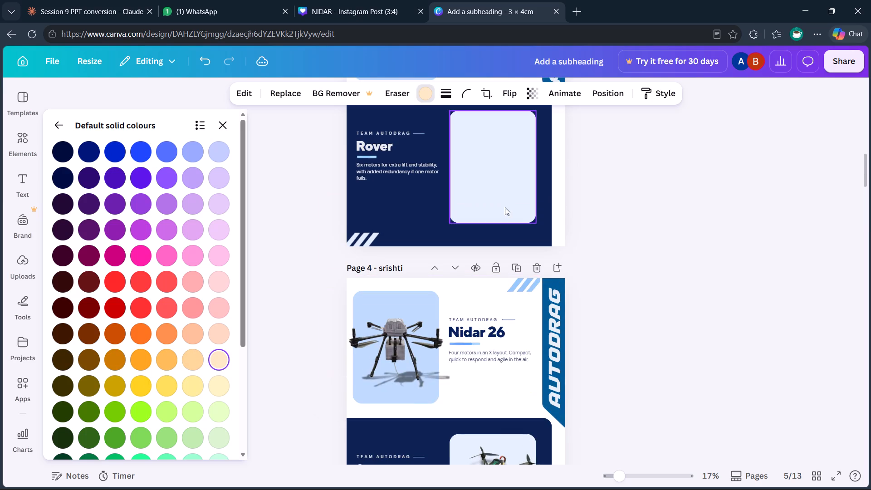
pyautogui.scroll(-2, 505, 207)
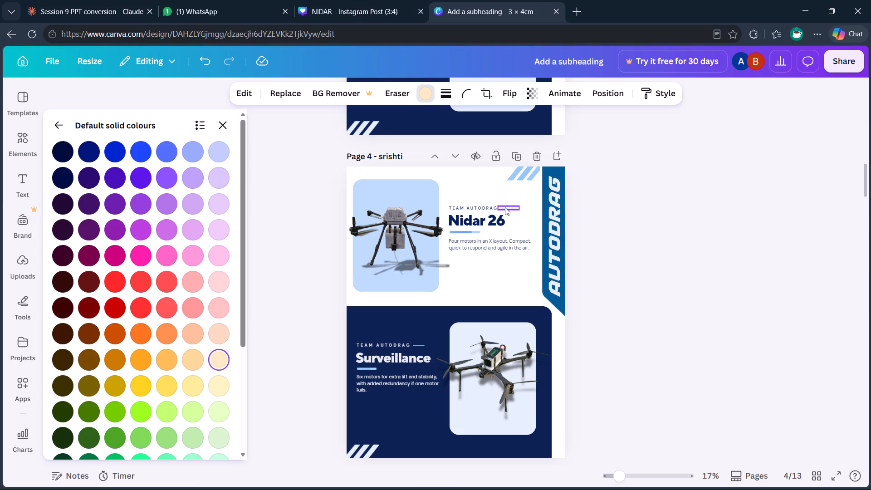
pyautogui.scroll(-5, 505, 207)
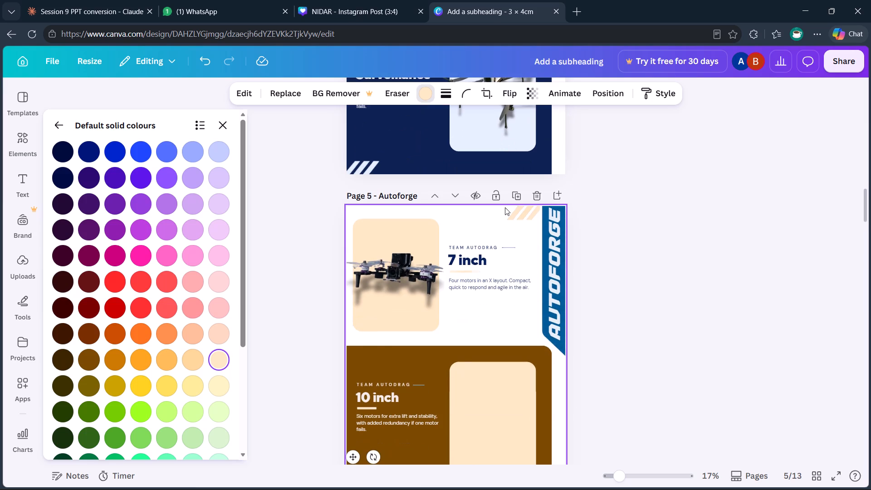
pyautogui.scroll(-1, 505, 207)
pyautogui.click(414, 260)
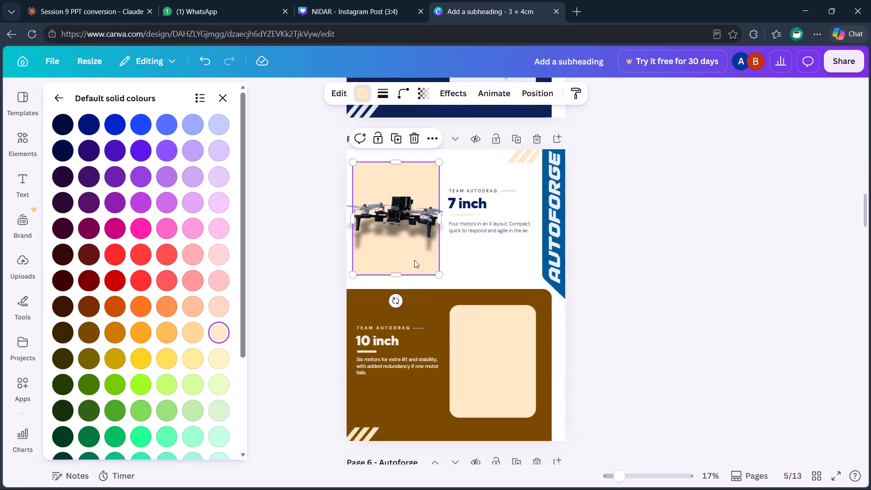
pyautogui.click(489, 347)
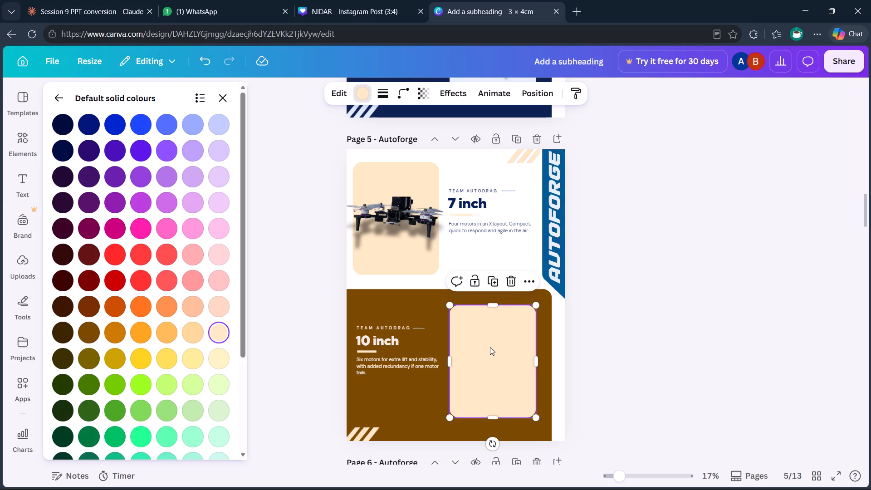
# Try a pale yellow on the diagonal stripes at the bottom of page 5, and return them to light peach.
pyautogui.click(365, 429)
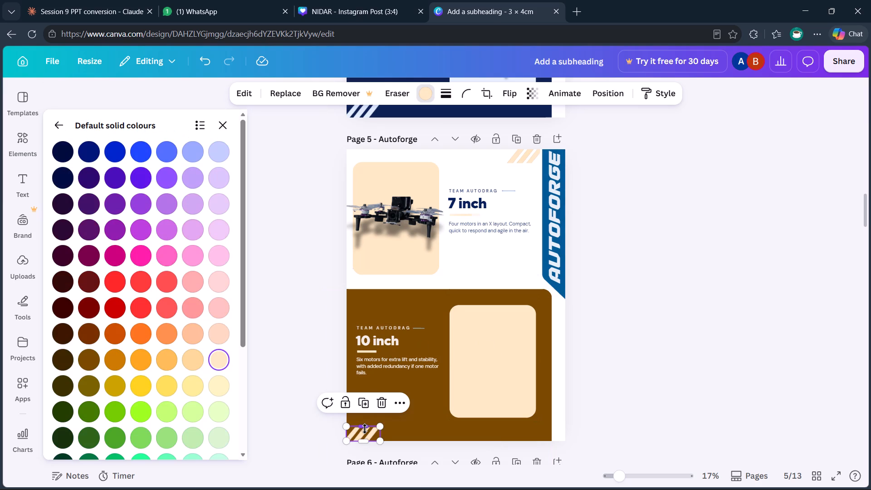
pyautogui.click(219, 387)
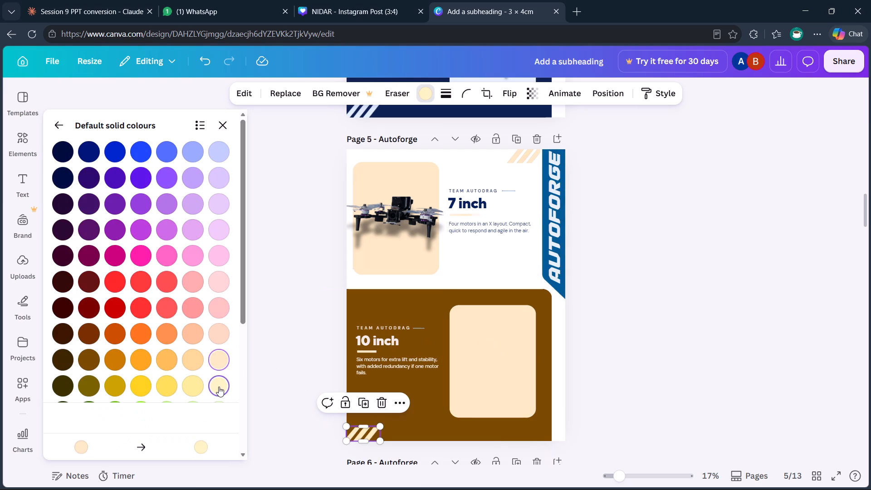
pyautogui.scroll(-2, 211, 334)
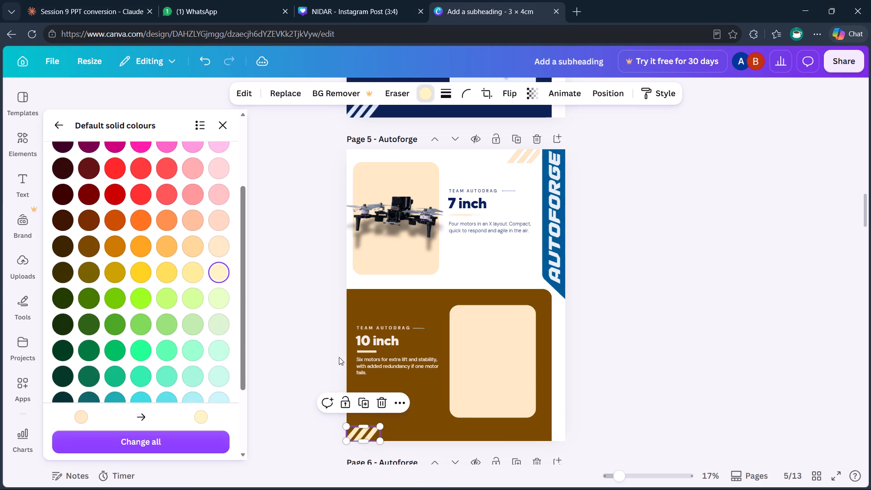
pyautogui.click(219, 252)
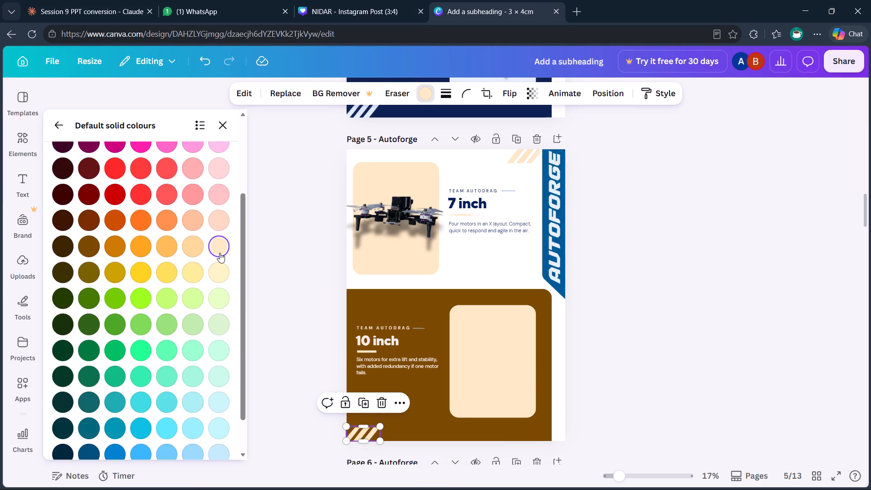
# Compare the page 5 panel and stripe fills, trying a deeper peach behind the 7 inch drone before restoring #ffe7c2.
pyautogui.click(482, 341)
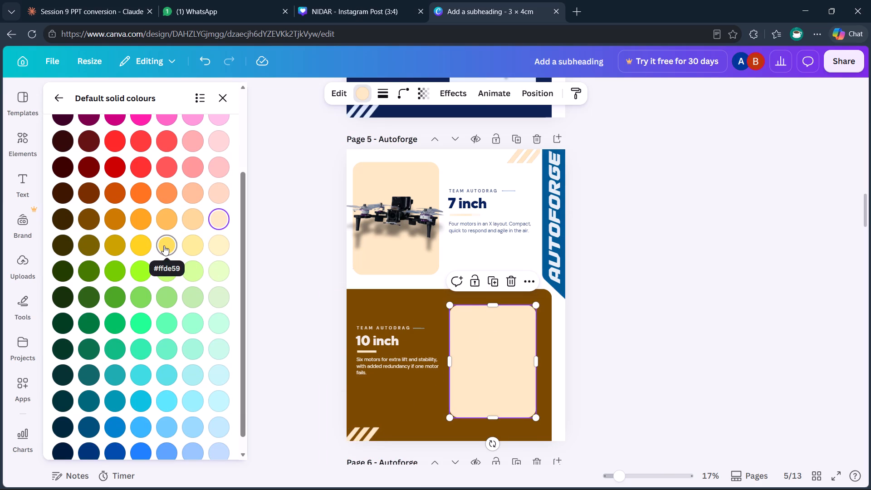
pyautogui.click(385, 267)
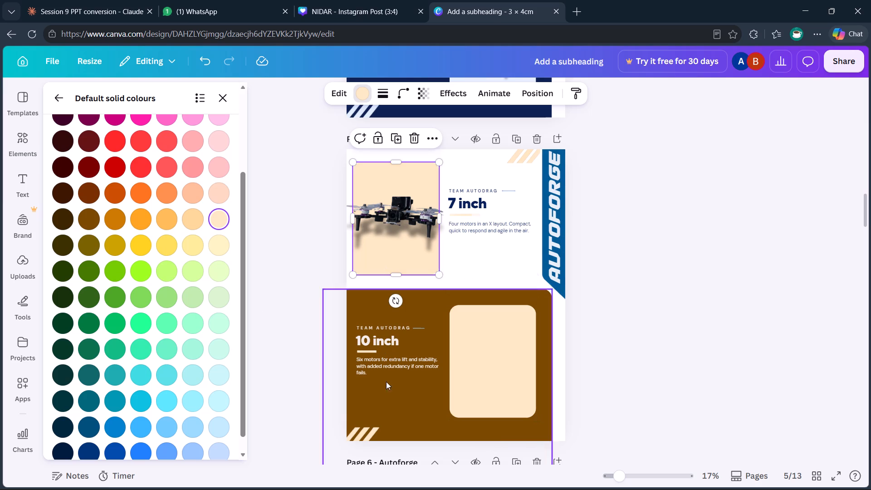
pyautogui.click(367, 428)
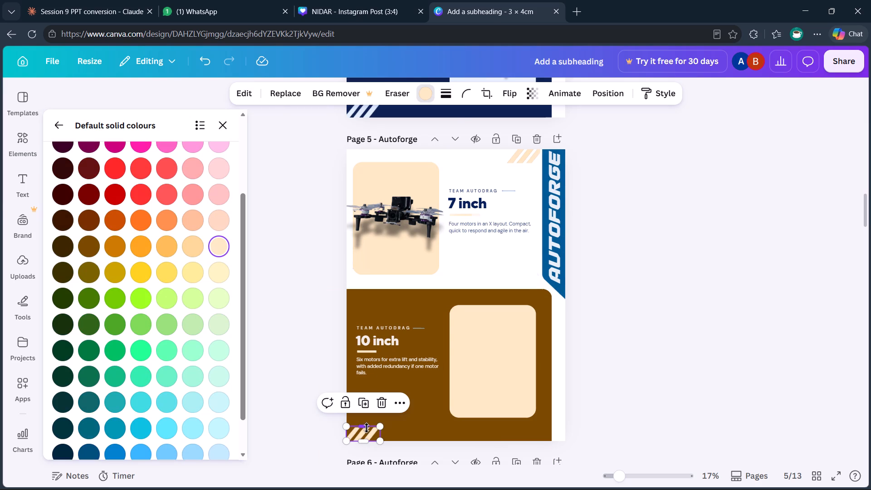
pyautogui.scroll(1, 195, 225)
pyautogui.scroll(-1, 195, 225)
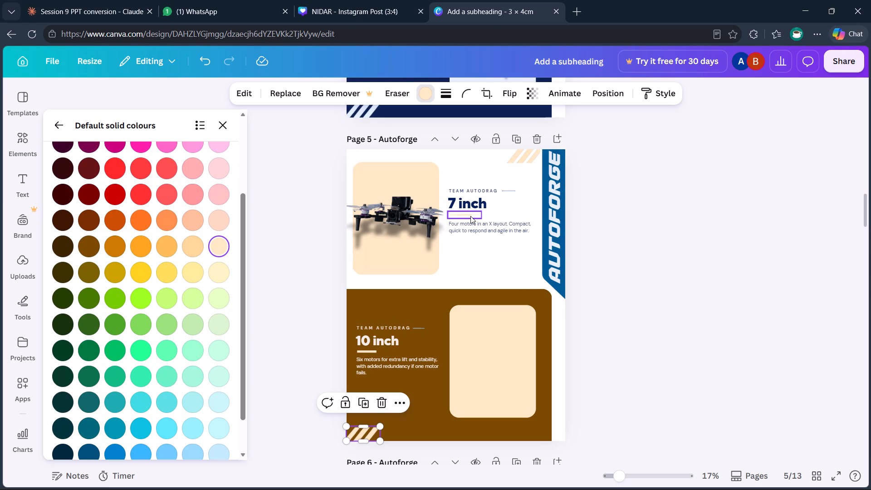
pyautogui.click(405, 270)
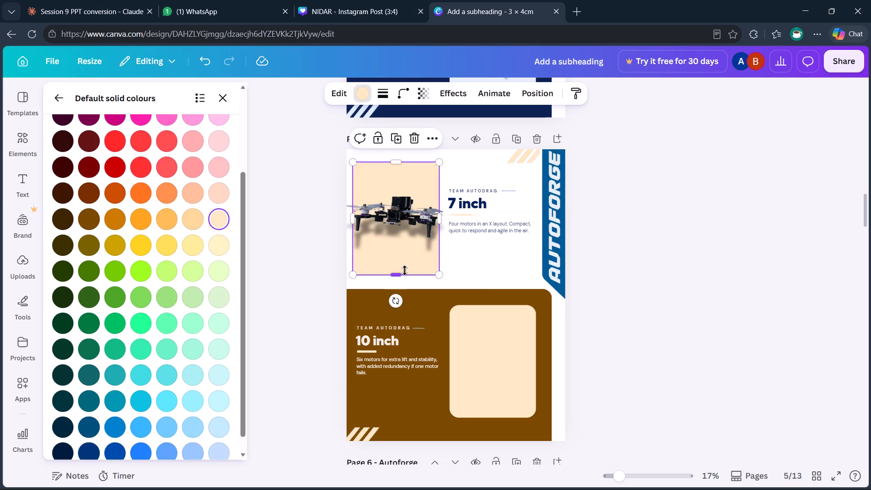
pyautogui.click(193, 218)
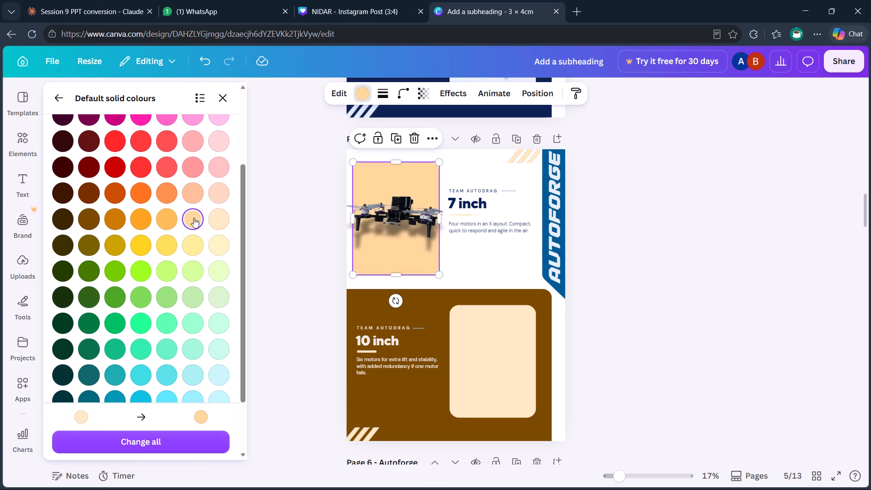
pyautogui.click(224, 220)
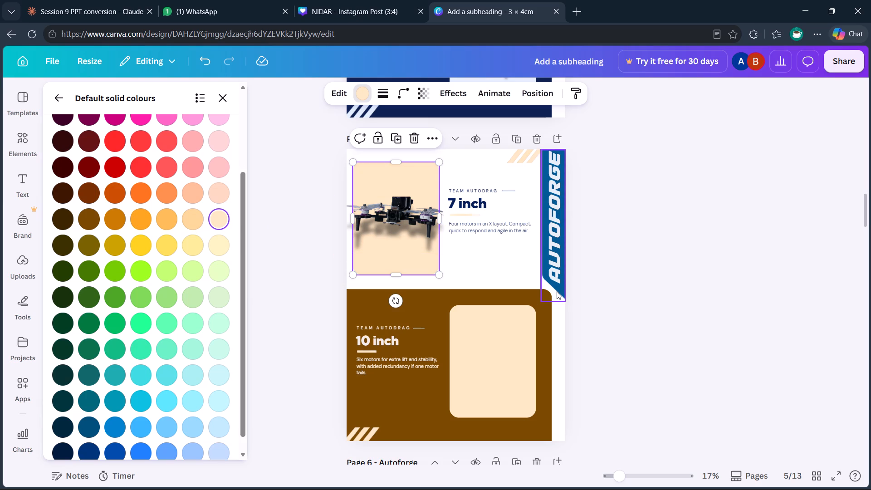
# Recolour the vertical AUTOFORGE banner on page 5 with light peach #ffe7c2.
pyautogui.click(556, 291)
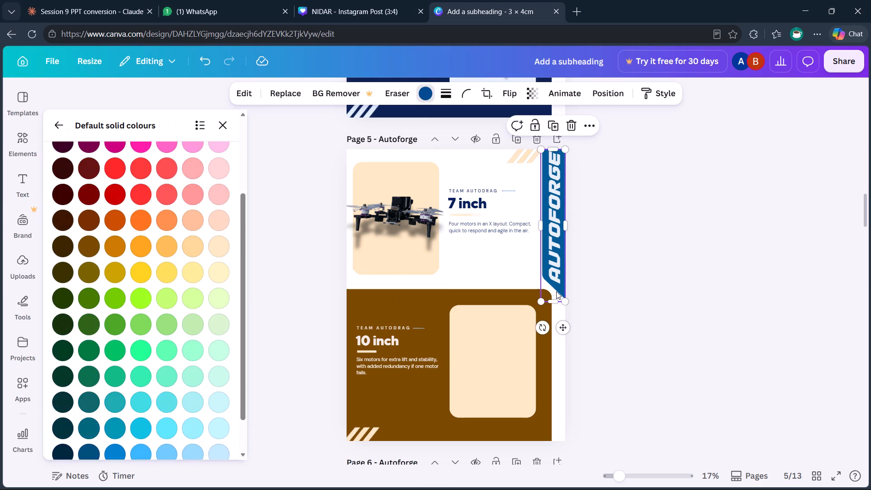
pyautogui.click(217, 252)
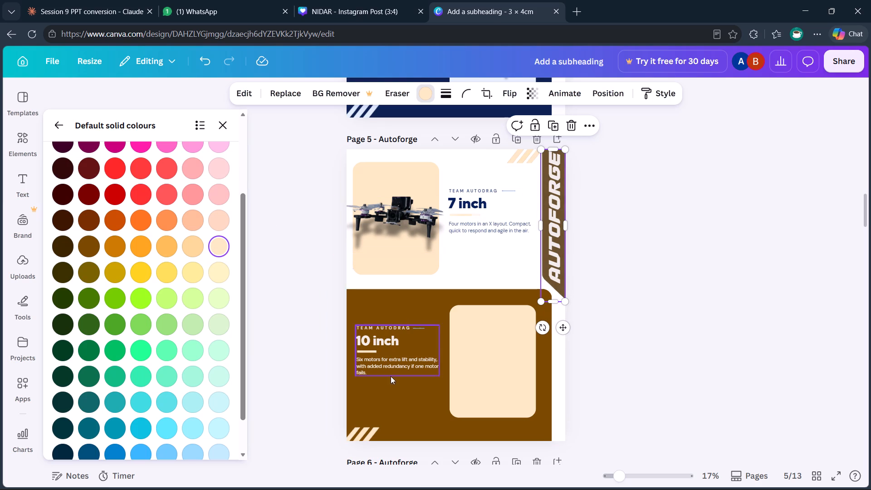
# Compare deeper and lighter peach on the diagonal stripes at the bottom of page 5, and set them to white.
pyautogui.click(367, 428)
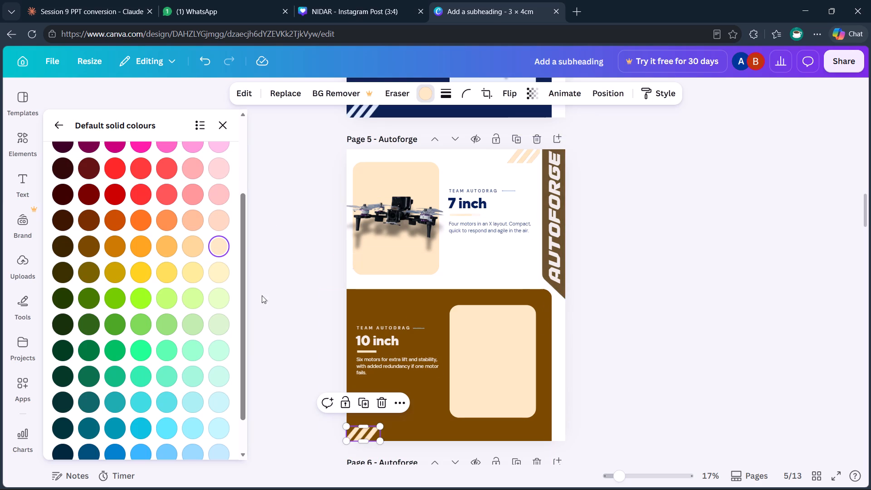
pyautogui.click(197, 246)
pyautogui.click(225, 246)
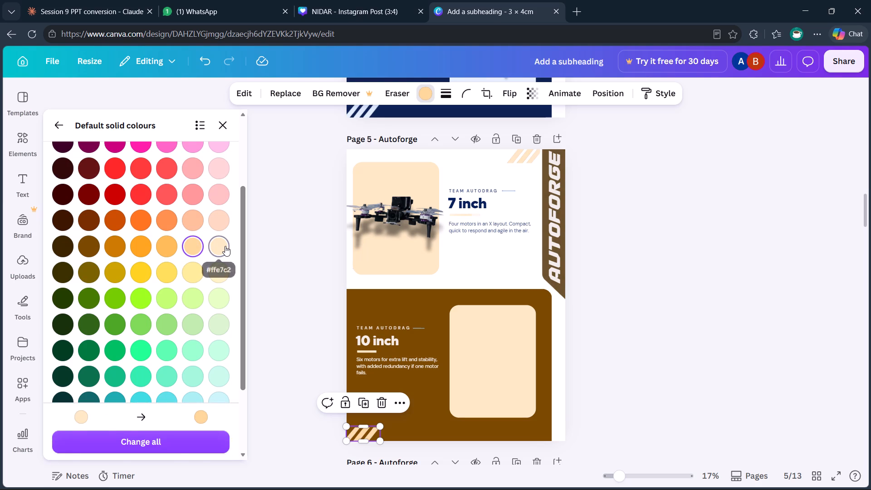
pyautogui.scroll(3, 205, 265)
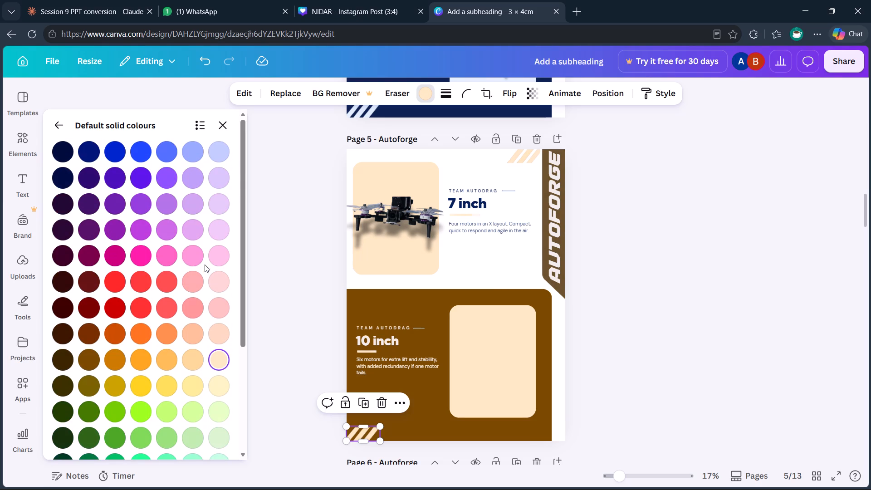
pyautogui.scroll(7, 205, 265)
pyautogui.scroll(-13, 205, 265)
pyautogui.scroll(2, 205, 264)
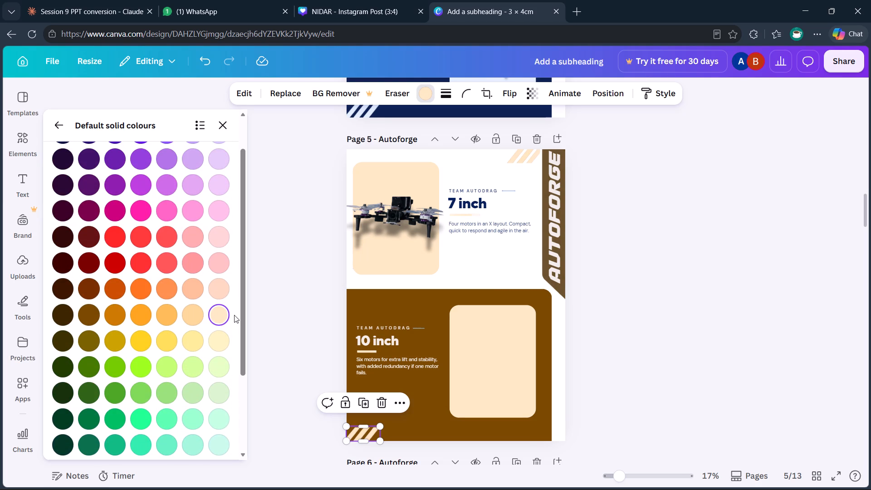
pyautogui.scroll(4, 210, 247)
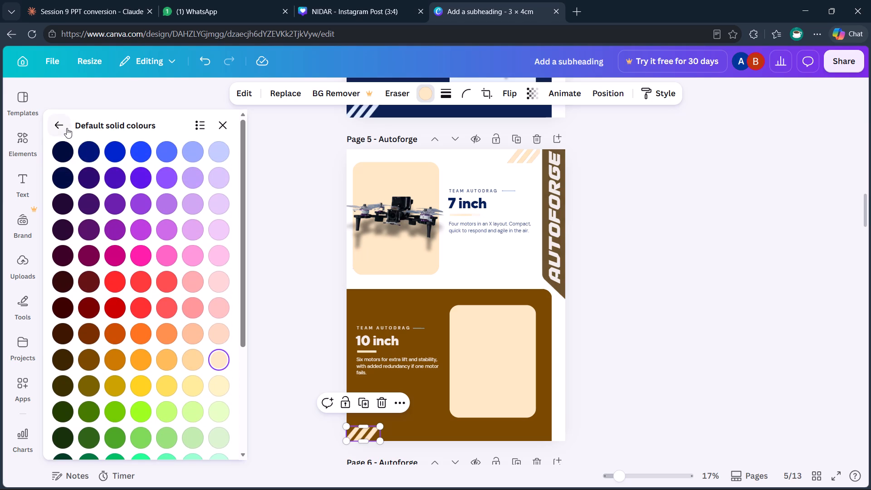
pyautogui.click(66, 127)
pyautogui.click(86, 182)
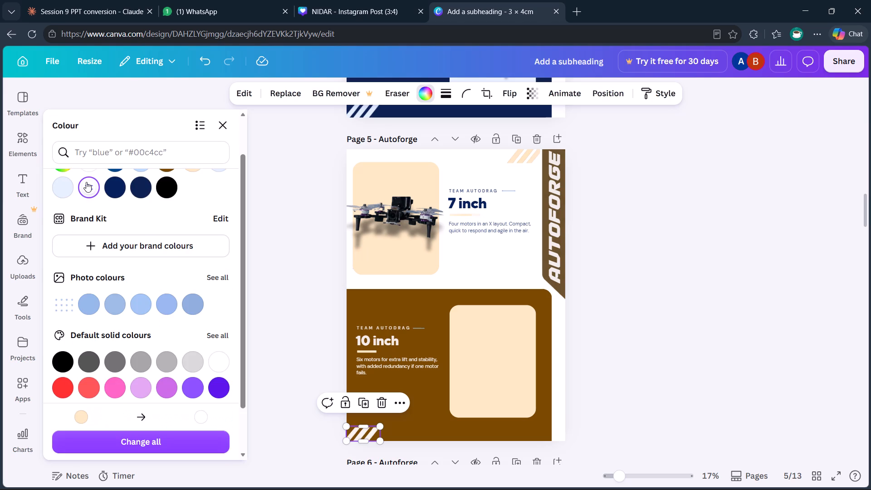
pyautogui.scroll(1, 148, 232)
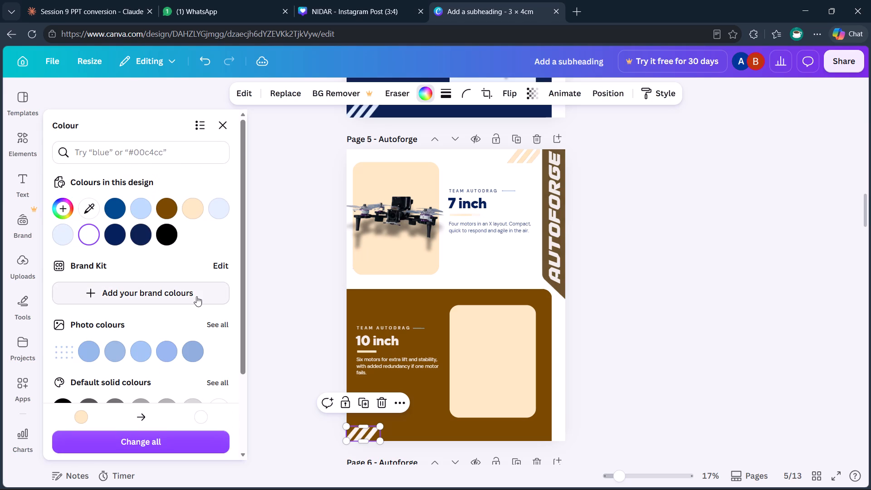
# Recolour the short line beside TEAM AUTODRAG above the 10 inch heading on page 5 with light peach.
pyautogui.click(421, 327)
pyautogui.click(419, 330)
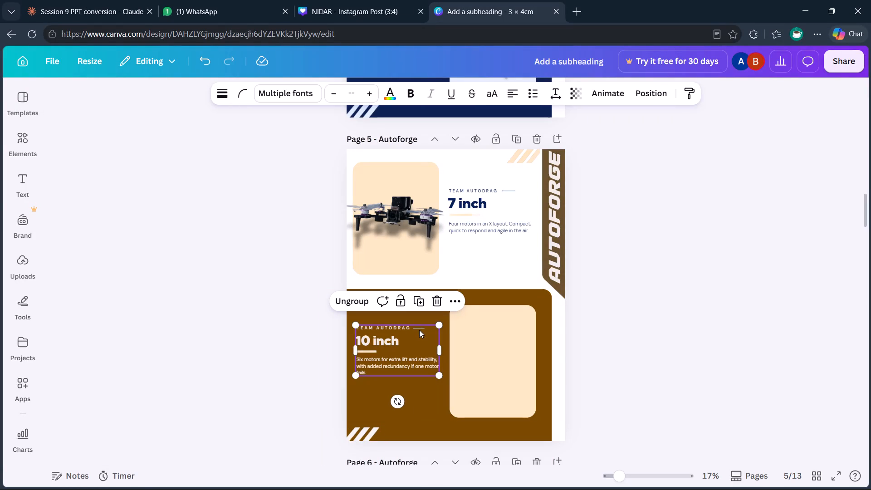
pyautogui.click(419, 328)
pyautogui.click(416, 336)
pyautogui.click(381, 336)
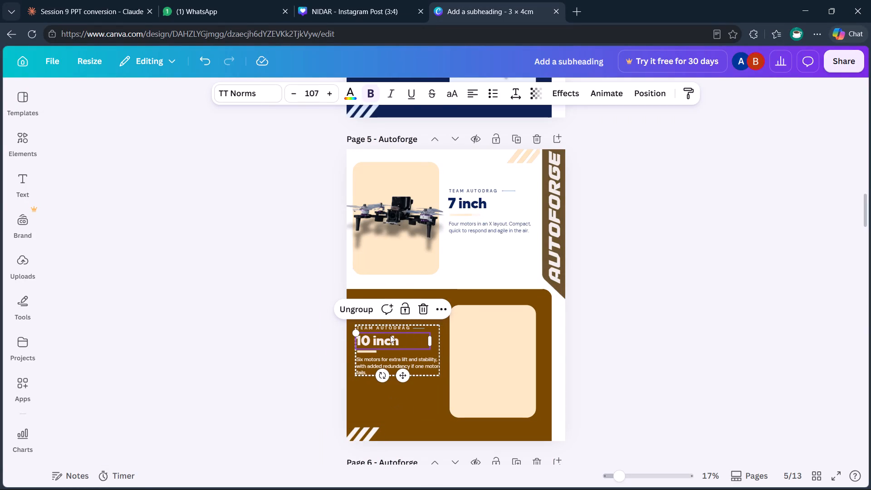
pyautogui.click(420, 325)
pyautogui.click(421, 327)
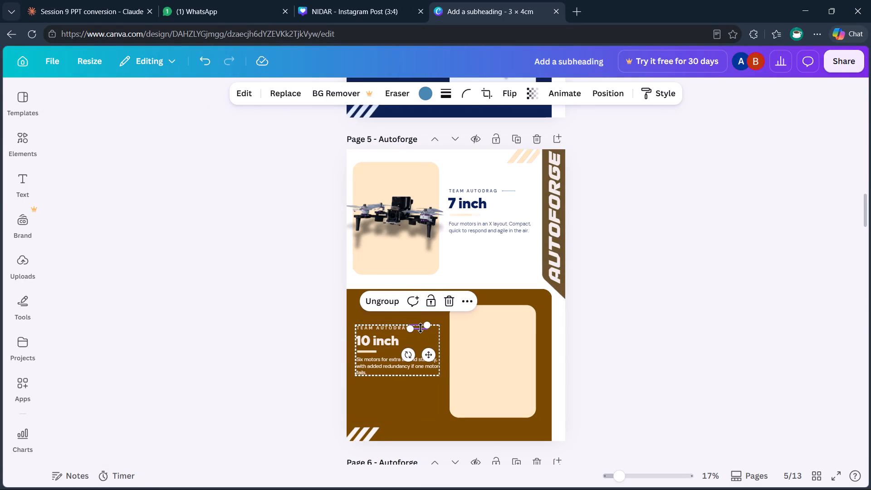
pyautogui.click(421, 97)
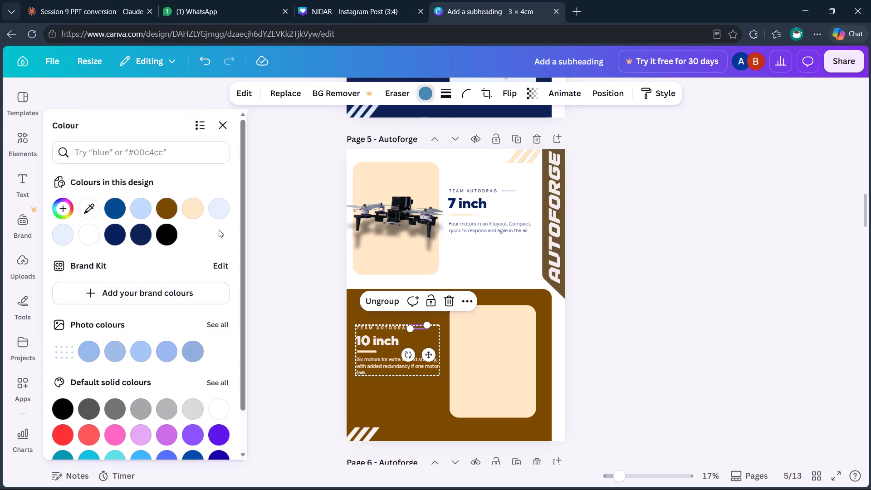
pyautogui.click(191, 212)
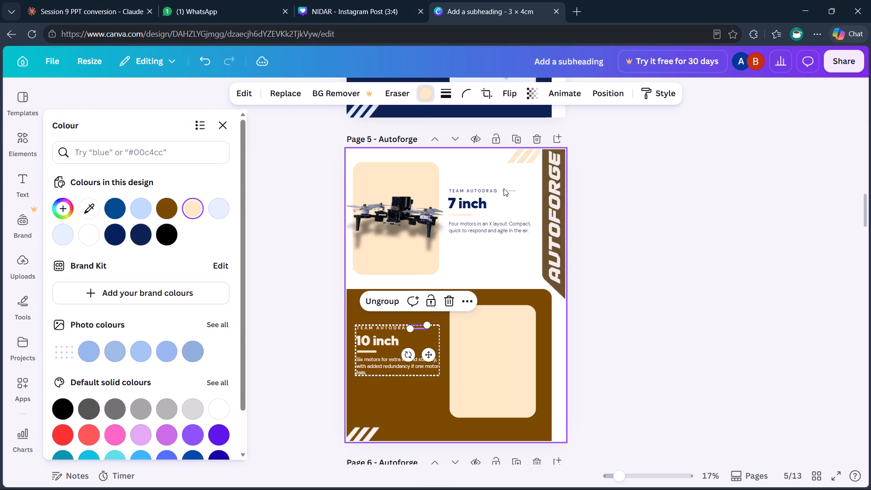
# Recolour the short line beside TEAM AUTODRAG above the 7 inch heading on page 5 with light peach.
pyautogui.click(512, 192)
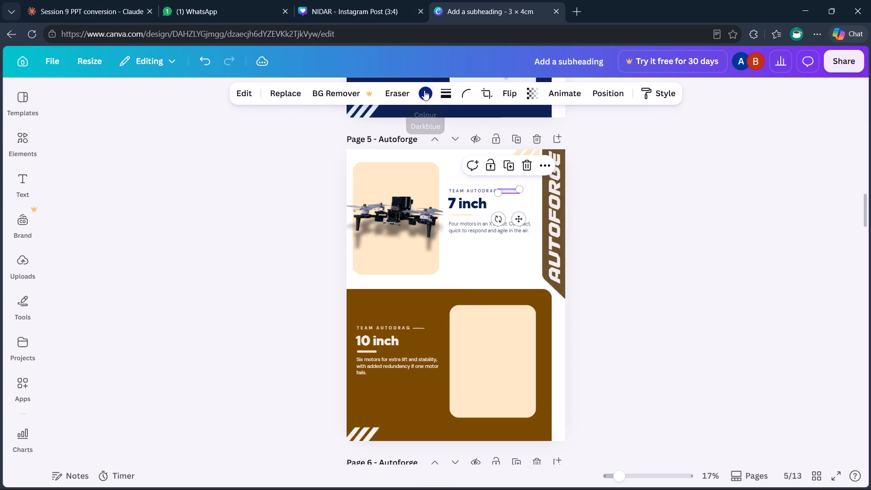
pyautogui.click(424, 89)
pyautogui.click(186, 208)
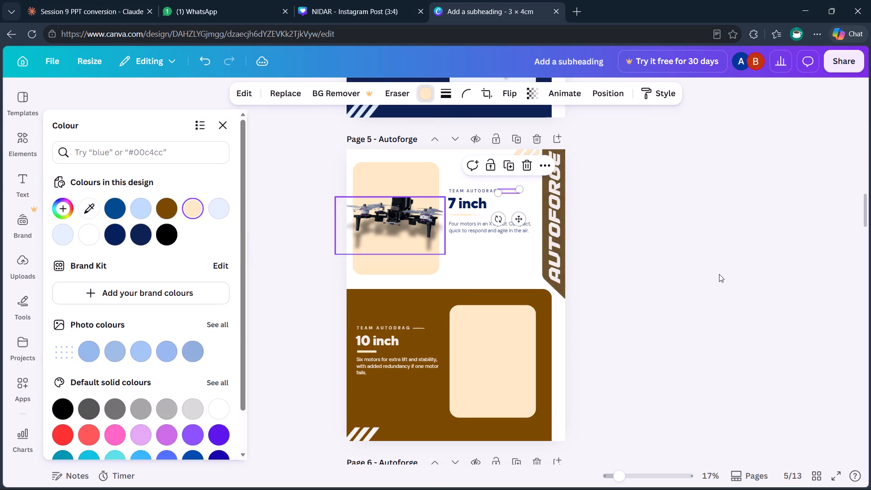
pyautogui.click(803, 266)
pyautogui.click(720, 250)
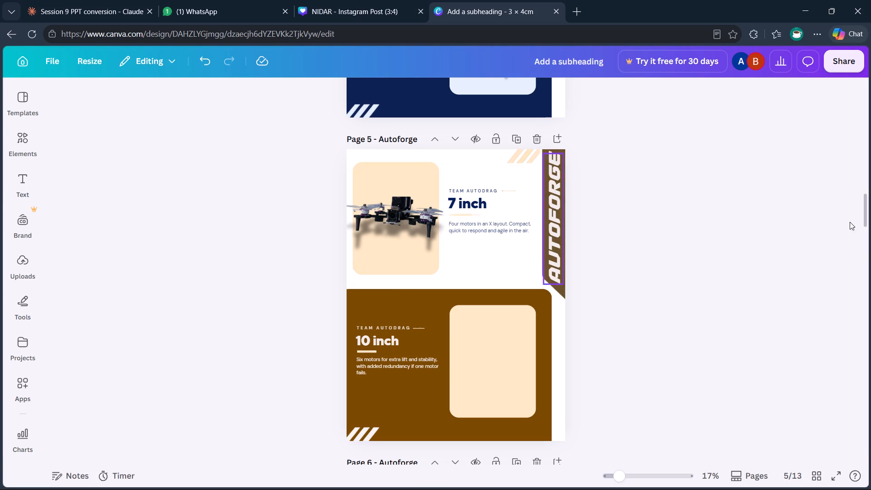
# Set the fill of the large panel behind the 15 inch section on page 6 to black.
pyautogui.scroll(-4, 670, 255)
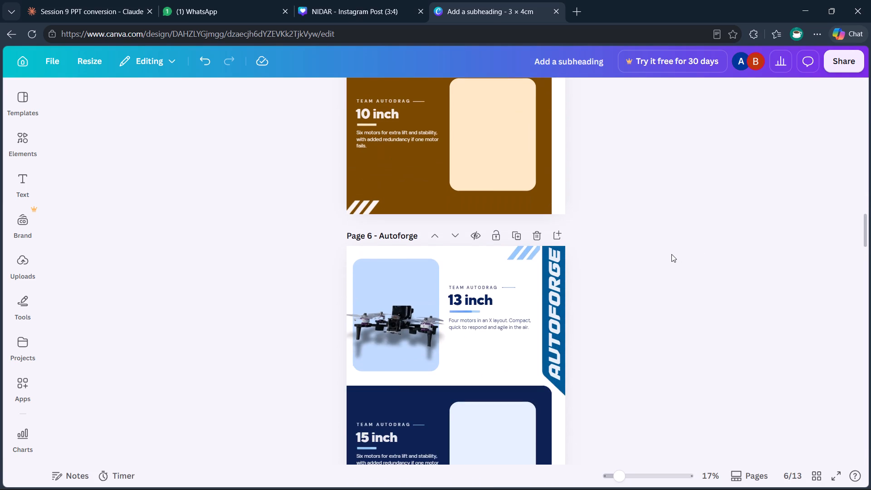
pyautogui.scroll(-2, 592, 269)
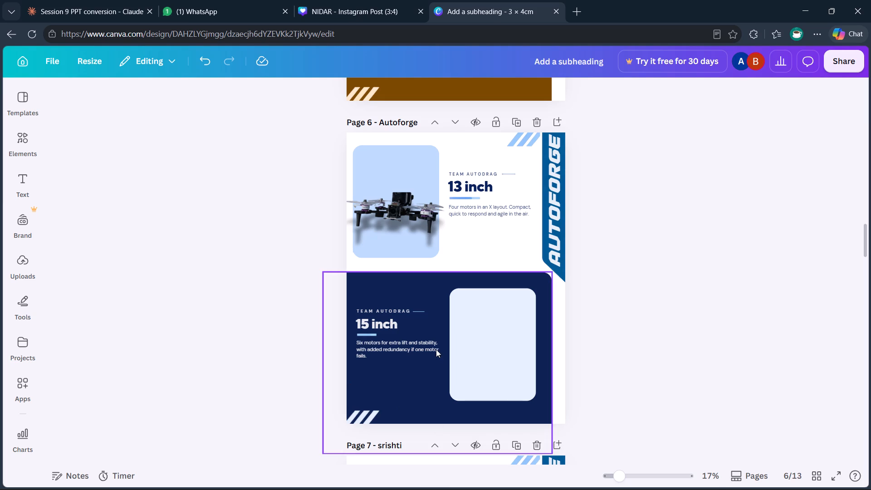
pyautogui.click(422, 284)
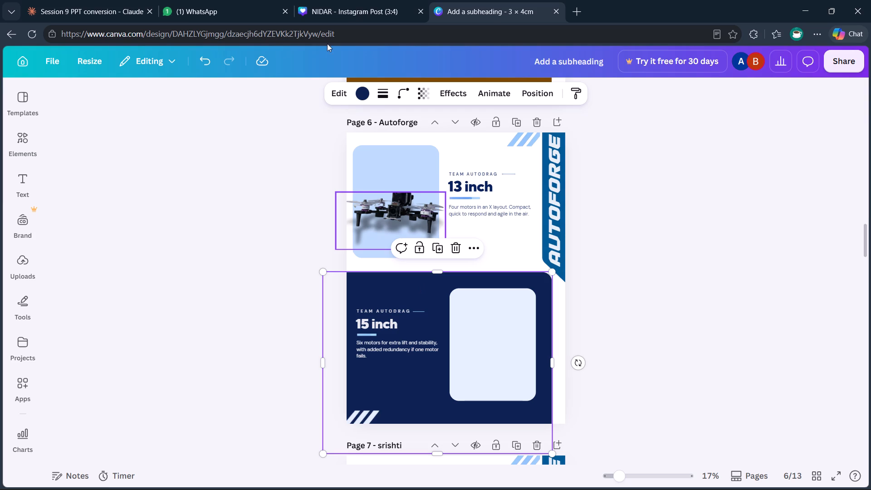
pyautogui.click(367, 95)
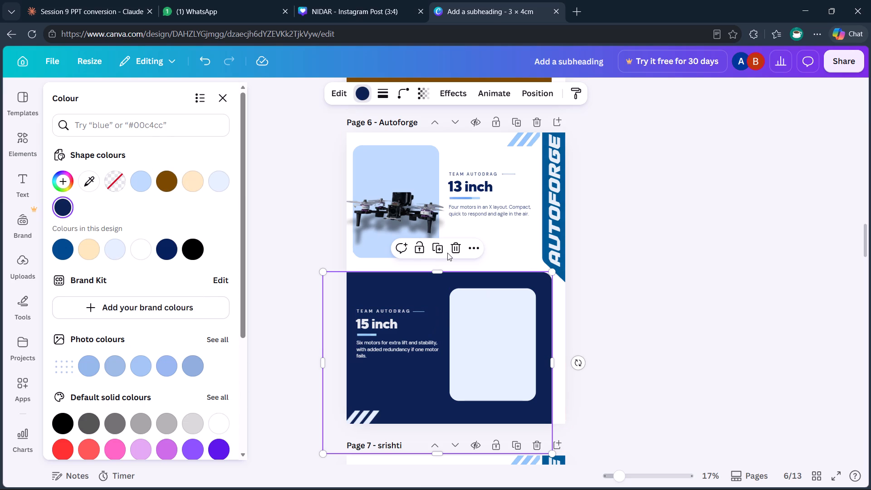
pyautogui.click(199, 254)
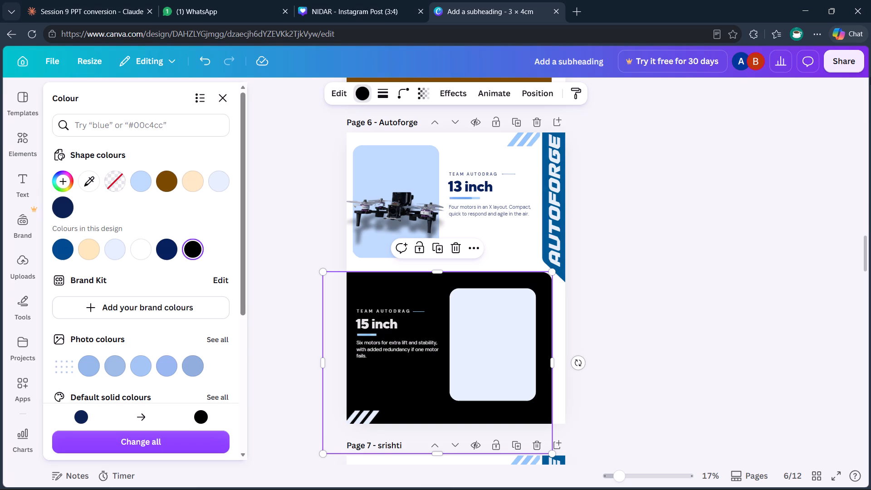
# Browse the full set of default solid colours for the 15 inch panel on page 6.
pyautogui.scroll(2, 870, 77)
pyautogui.scroll(-2, 715, 157)
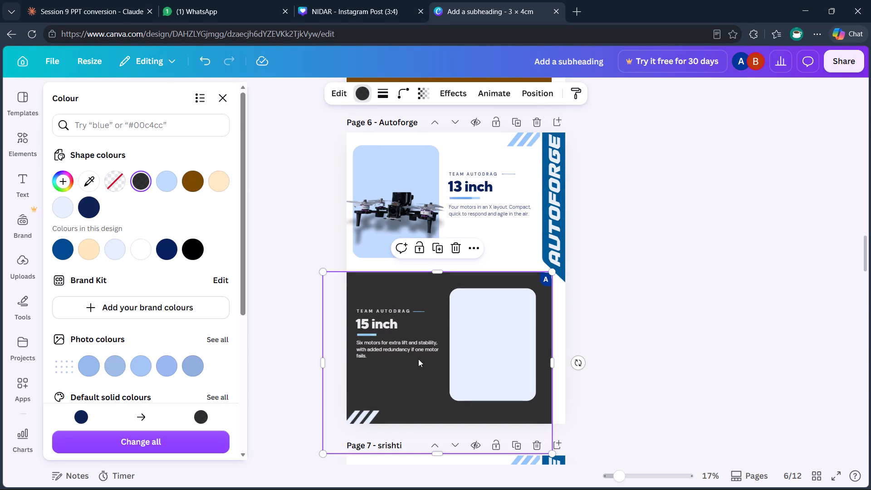
pyautogui.scroll(-2, 178, 318)
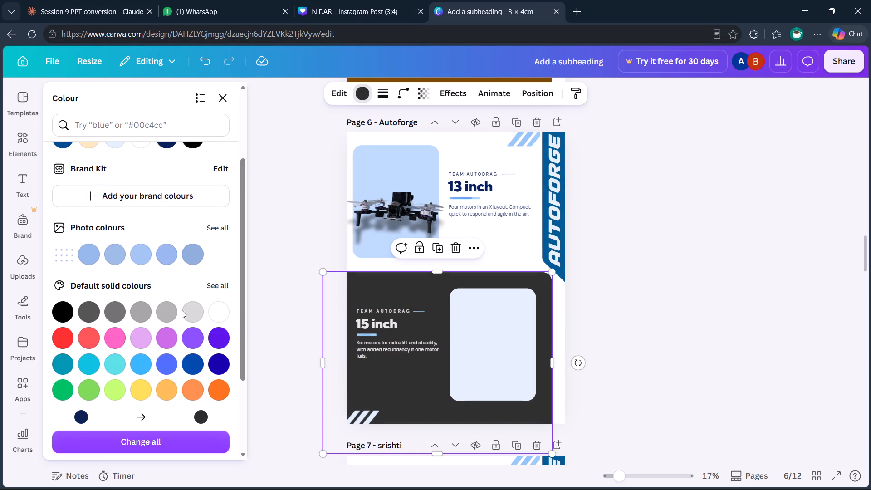
pyautogui.click(222, 273)
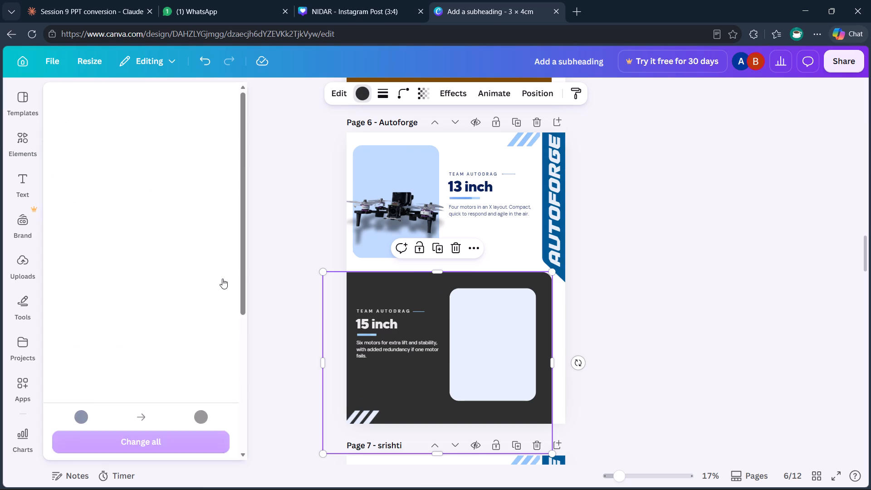
pyautogui.scroll(5, 136, 204)
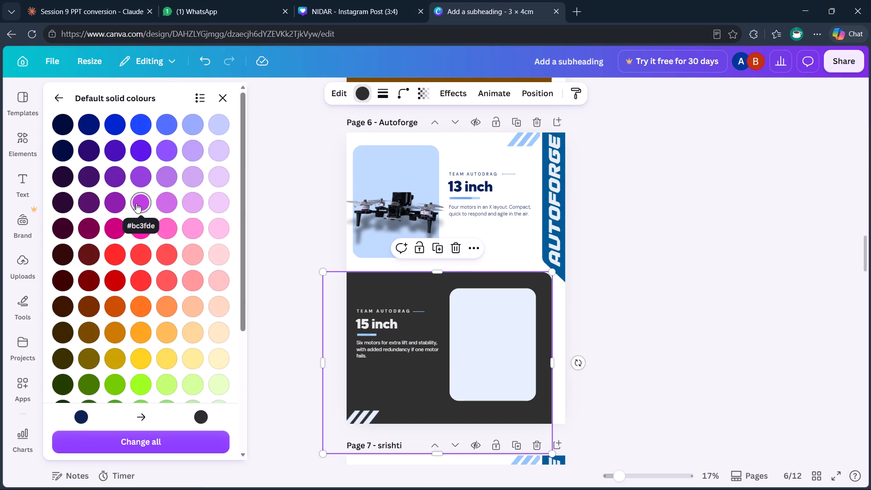
pyautogui.scroll(-13, 136, 201)
pyautogui.scroll(13, 136, 201)
# Compare page 5's brown and peach colour scheme with page 6's panels, banner and stripes.
pyautogui.scroll(3, 434, 221)
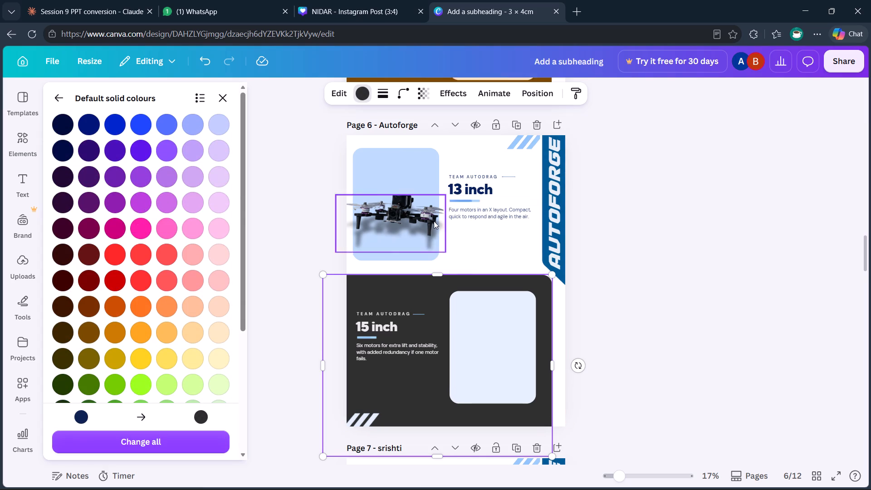
pyautogui.scroll(3, 434, 221)
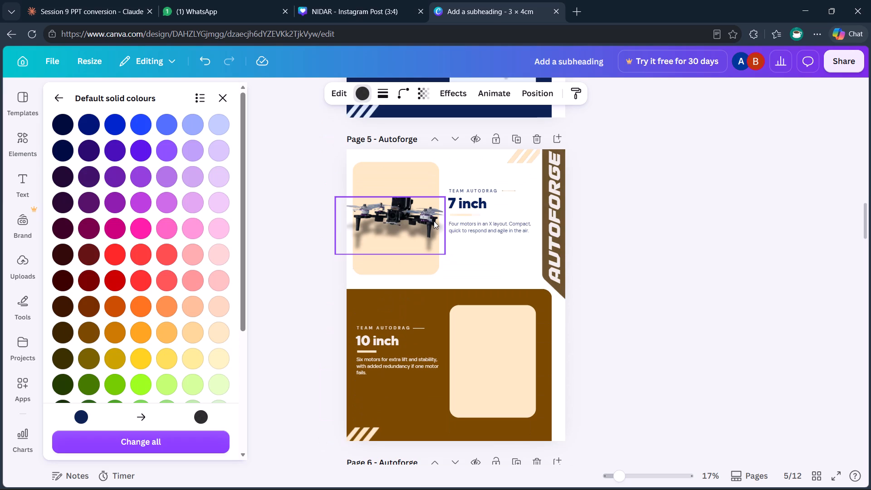
pyautogui.scroll(-6, 434, 221)
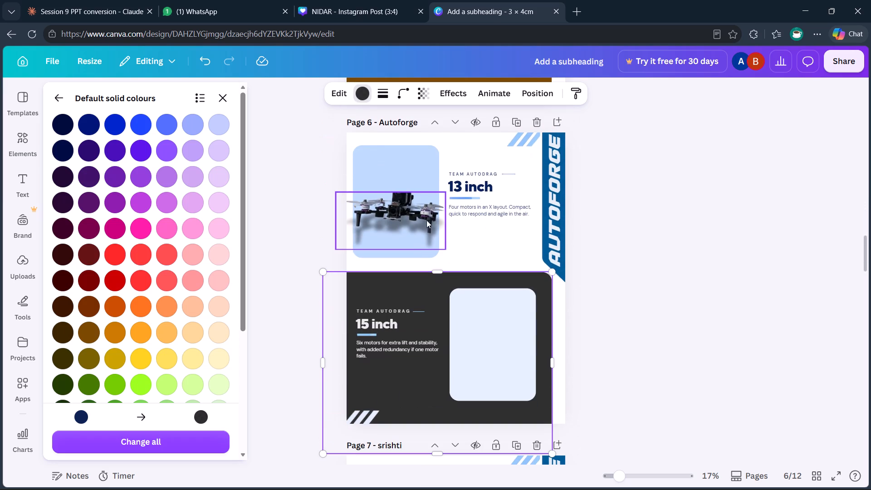
pyautogui.scroll(4, 98, 210)
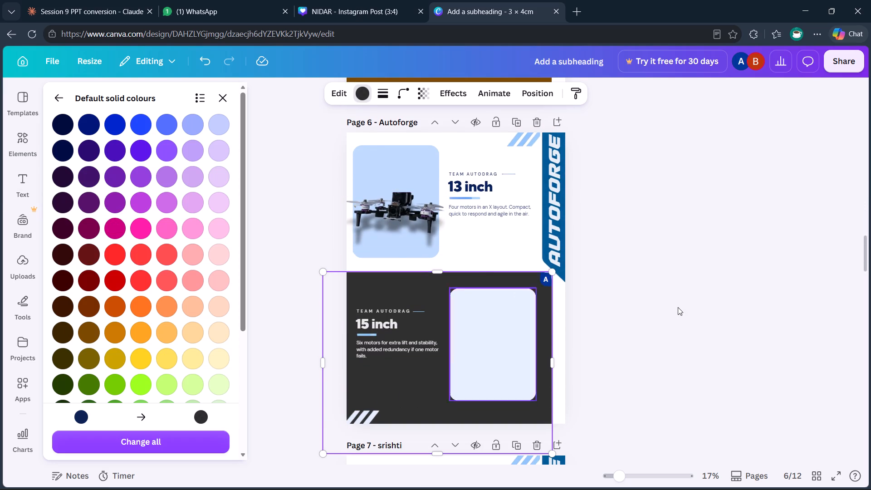
pyautogui.scroll(3, 749, 281)
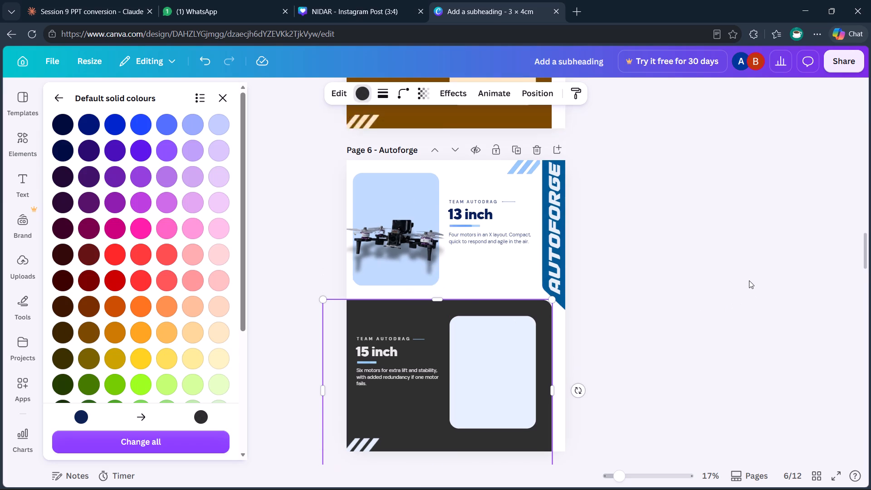
pyautogui.scroll(3, 749, 280)
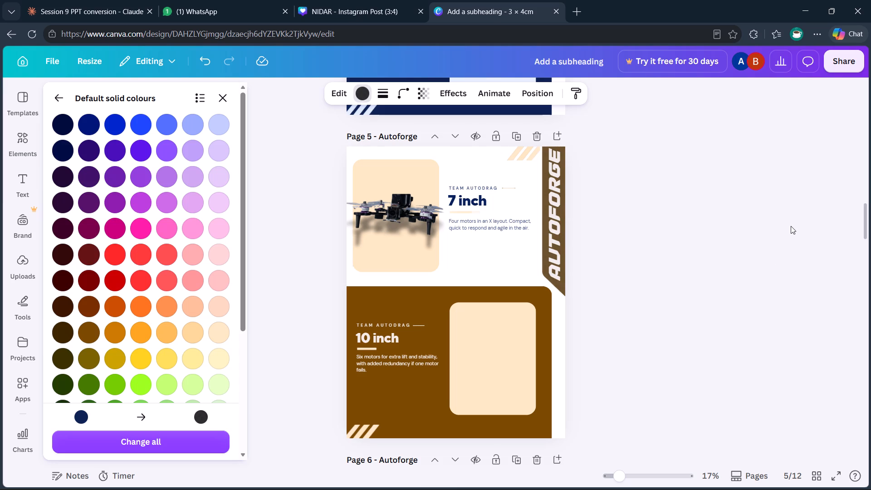
pyautogui.scroll(-1, 610, 212)
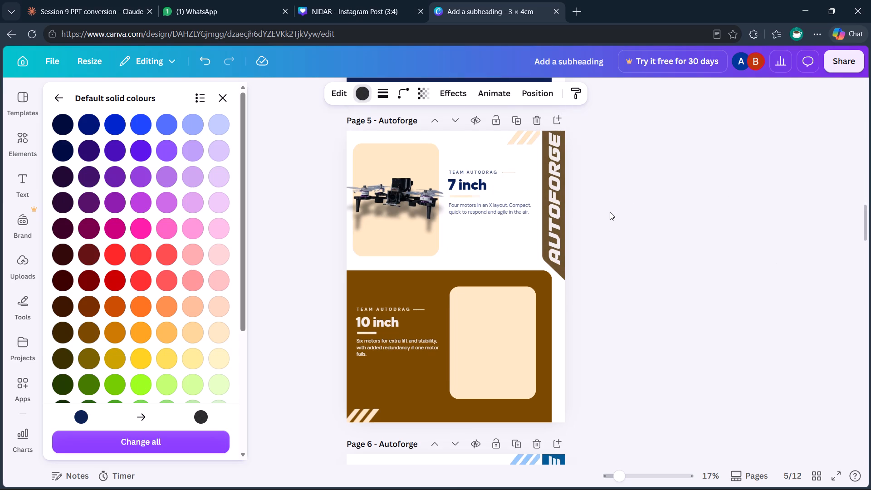
pyautogui.scroll(-2, 610, 212)
pyautogui.scroll(2, 610, 212)
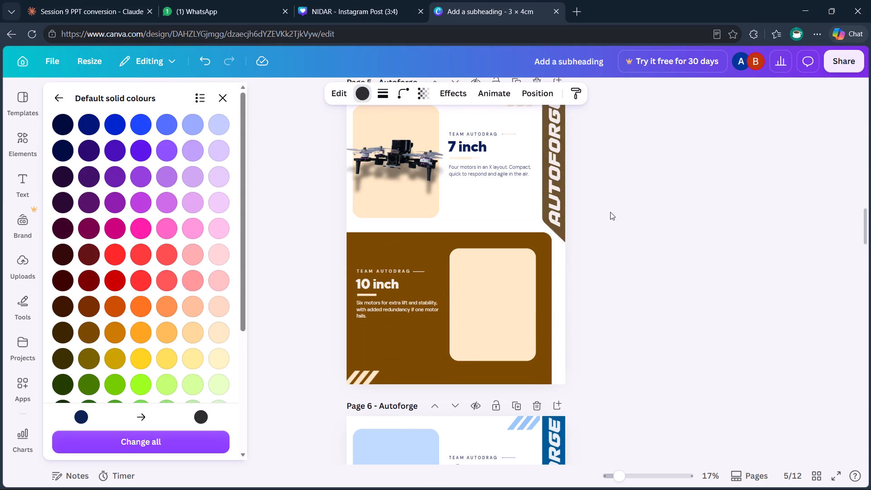
pyautogui.scroll(1, 610, 212)
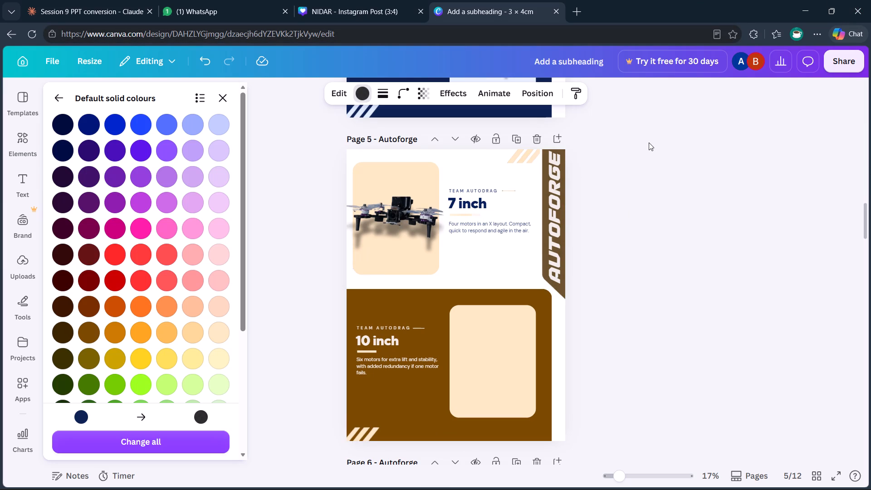
# Review pages 4 to 6, comparing page 6's background, picture panel and AUTOFORGE banner with the preceding pages.
pyautogui.scroll(-5, 649, 142)
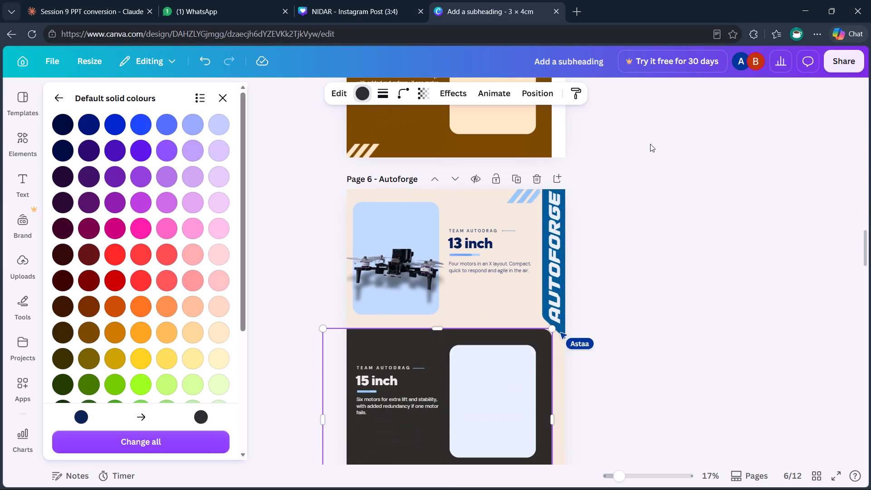
pyautogui.scroll(4, 665, 139)
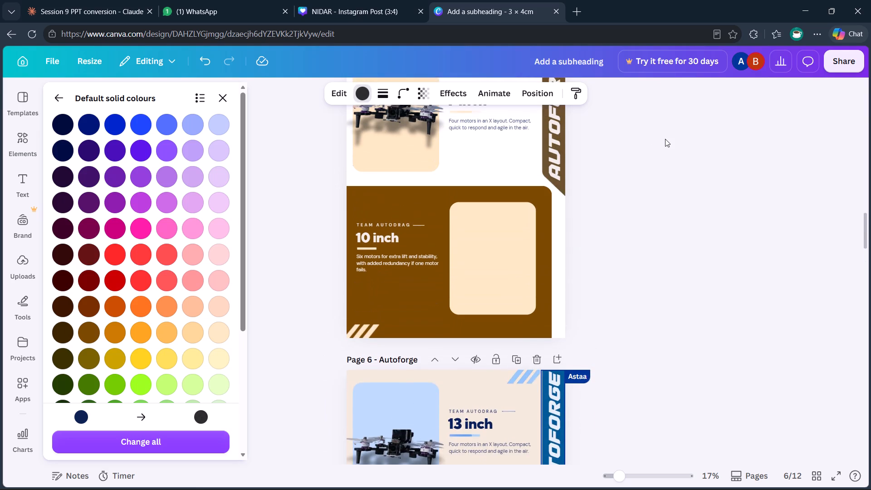
pyautogui.scroll(8, 665, 139)
pyautogui.scroll(-6, 665, 139)
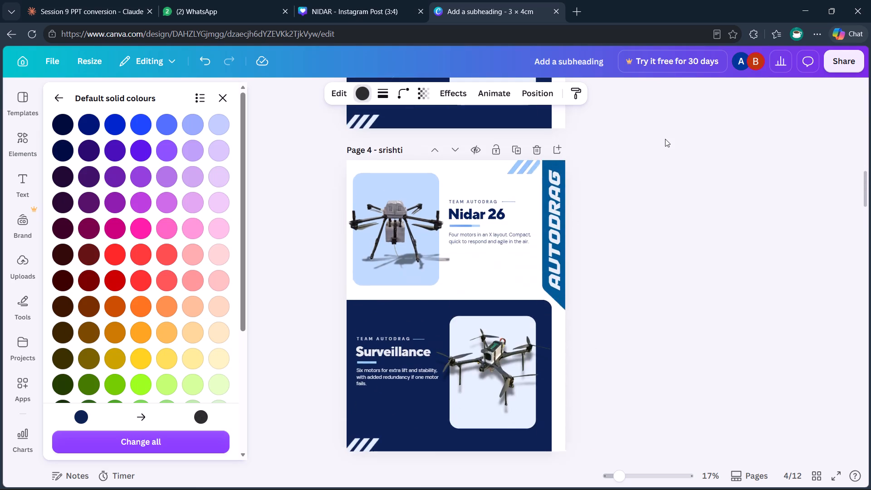
pyautogui.scroll(-6, 665, 139)
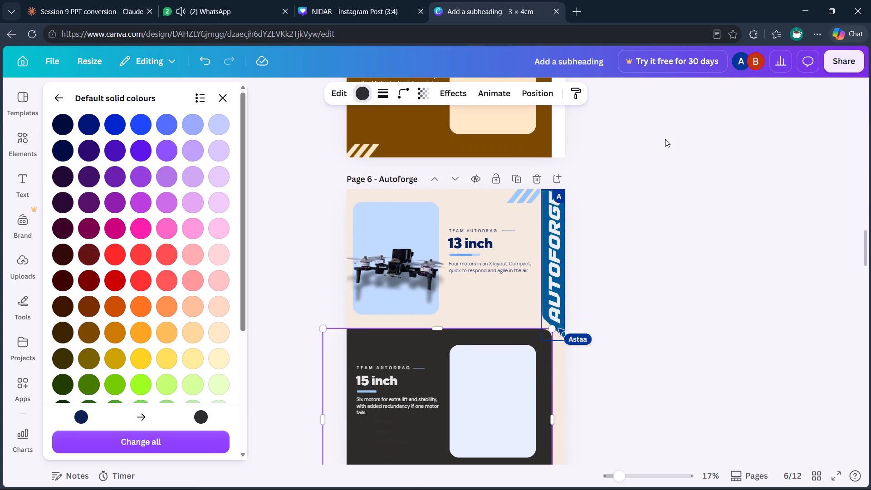
pyautogui.scroll(-1, 665, 139)
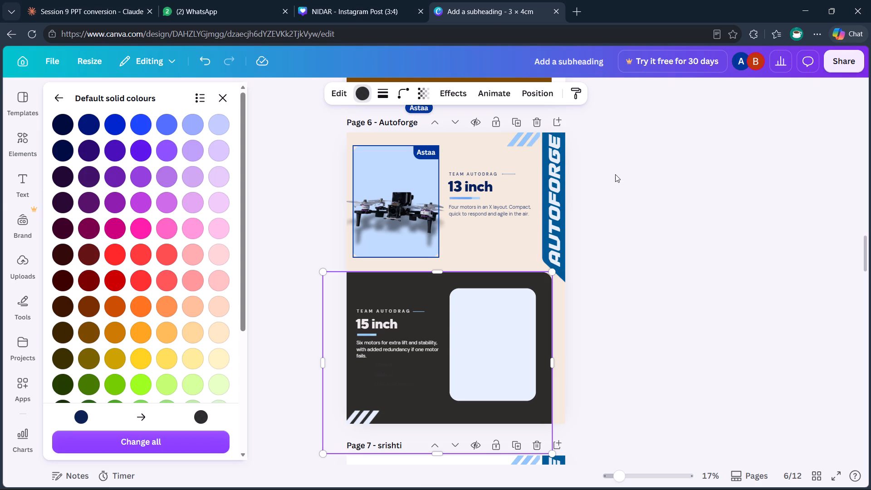
pyautogui.scroll(3, 615, 174)
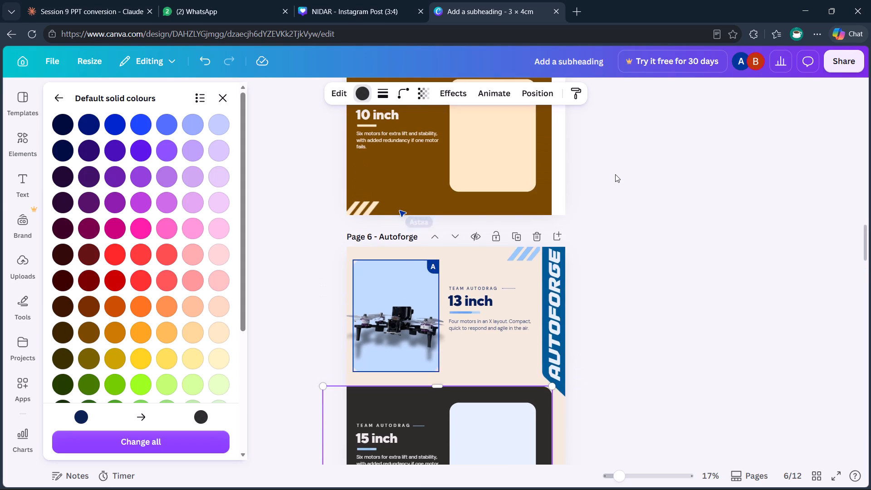
pyautogui.scroll(2, 615, 174)
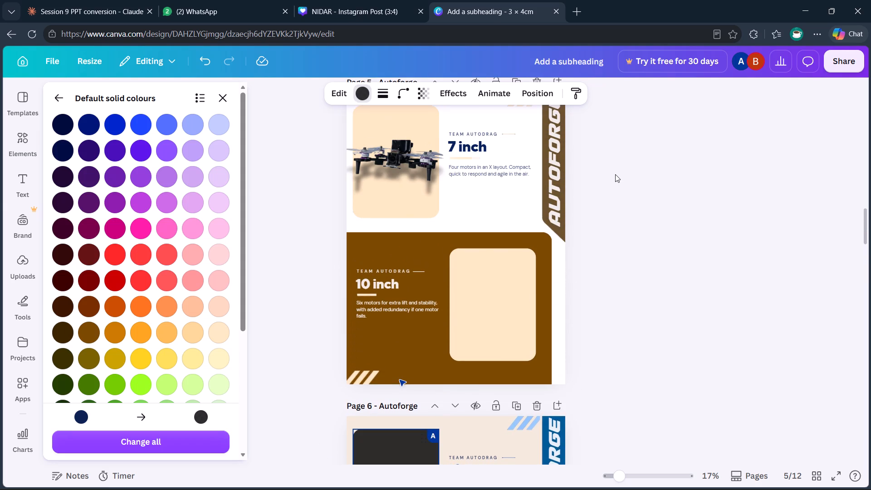
pyautogui.scroll(1, 615, 174)
pyautogui.scroll(-5, 615, 174)
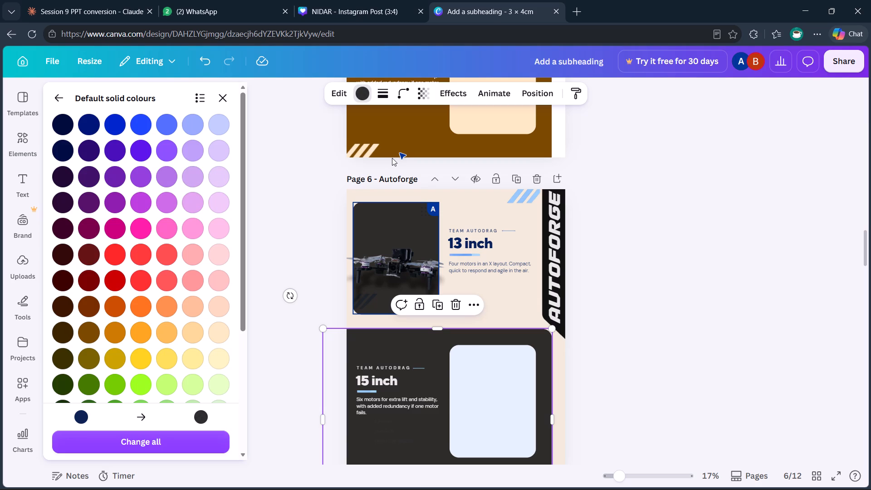
# Compare the panel, stripe and banner colours of pages 2 to 5 with page 6's dark colour scheme.
pyautogui.scroll(6, 387, 162)
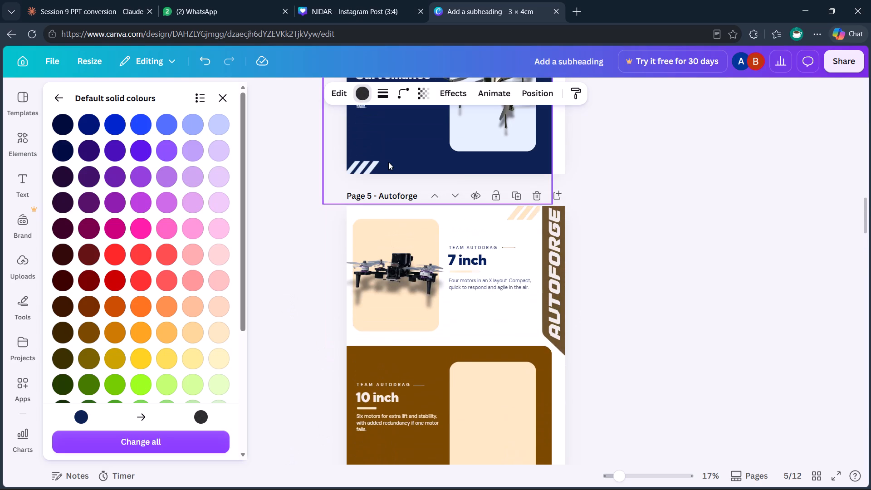
pyautogui.scroll(-4, 388, 162)
pyautogui.scroll(8, 388, 162)
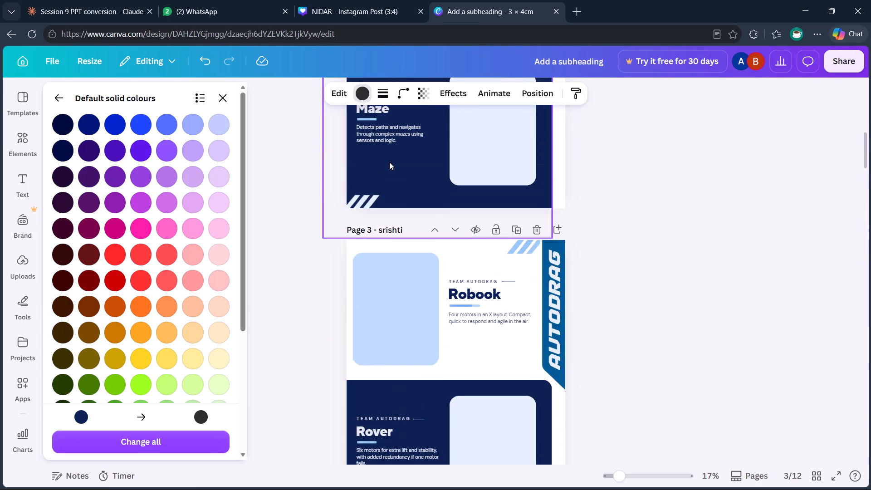
pyautogui.scroll(-12, 389, 162)
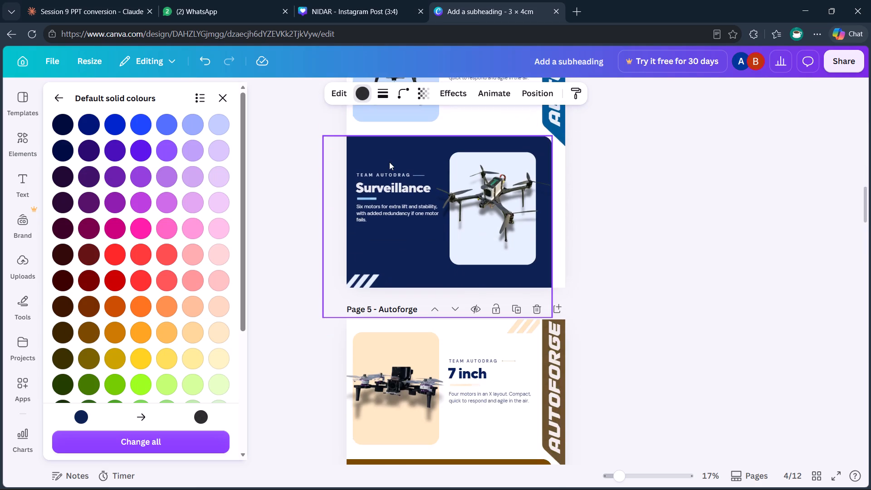
pyautogui.scroll(-5, 389, 162)
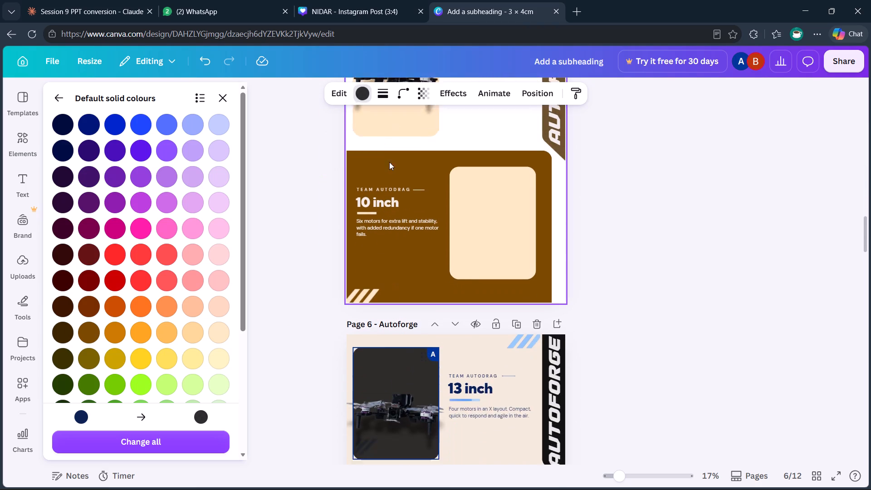
pyautogui.scroll(-1, 389, 162)
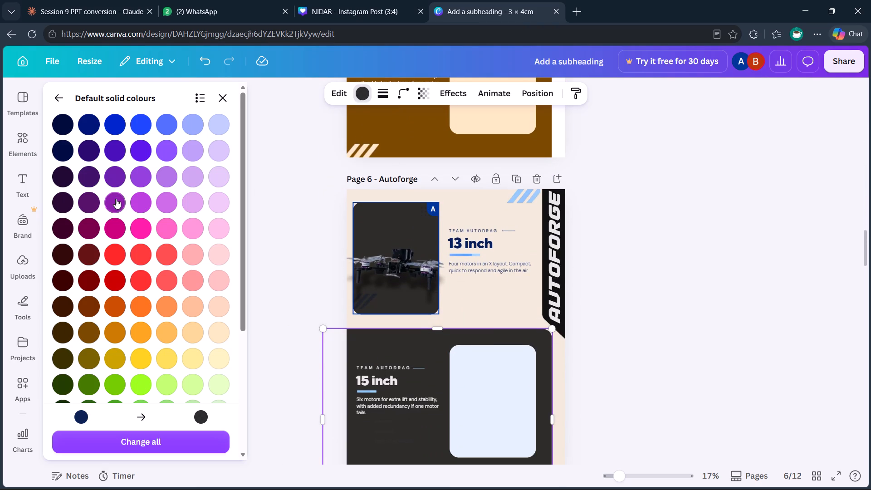
# Examine the rest of the default solid colours against page 6's picture panels, stripes and background.
pyautogui.scroll(-15, 116, 199)
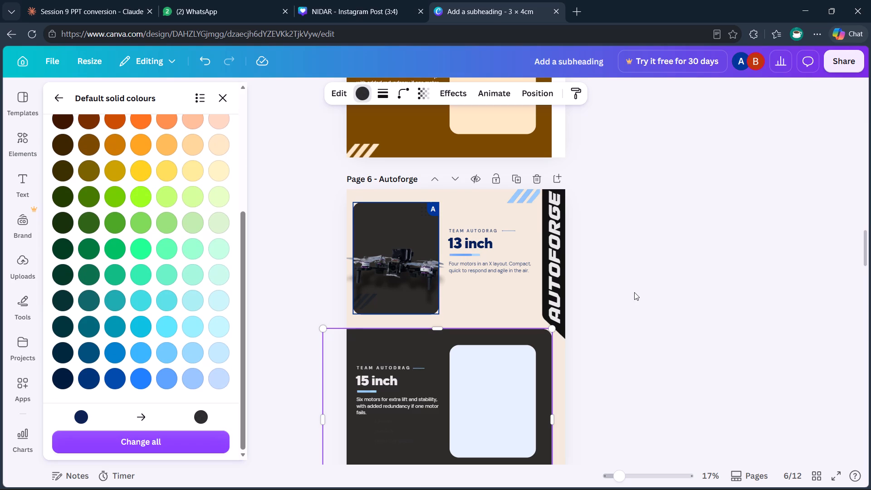
pyautogui.scroll(-1, 634, 292)
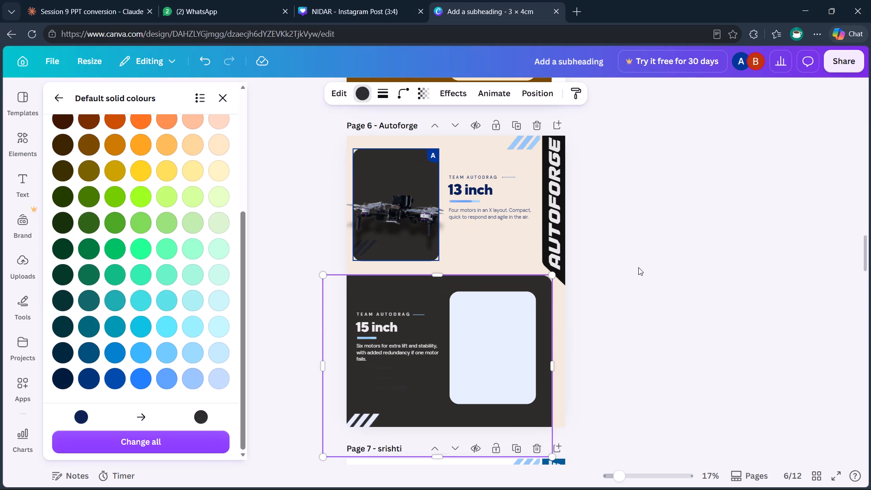
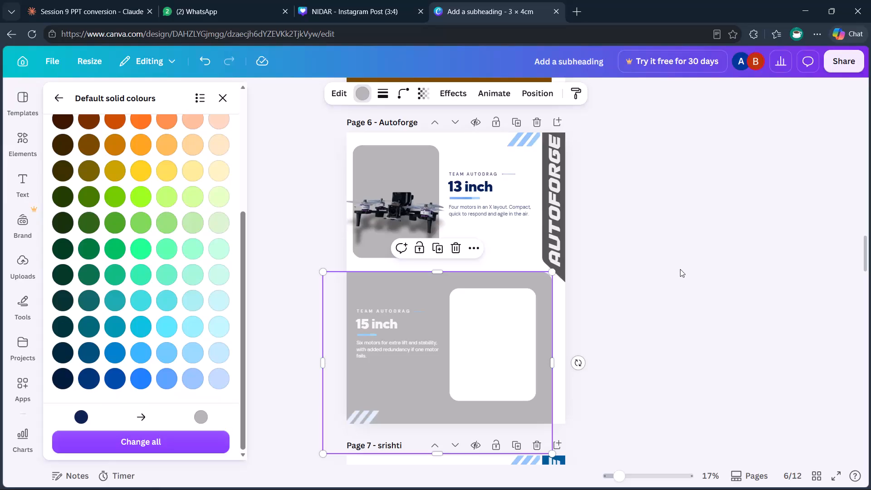
# Compare page 6's panels, stripes and AUTOFORGE banner with the colour schemes of pages 4, 5 and 7.
pyautogui.scroll(1, 676, 296)
pyautogui.scroll(-1, 546, 221)
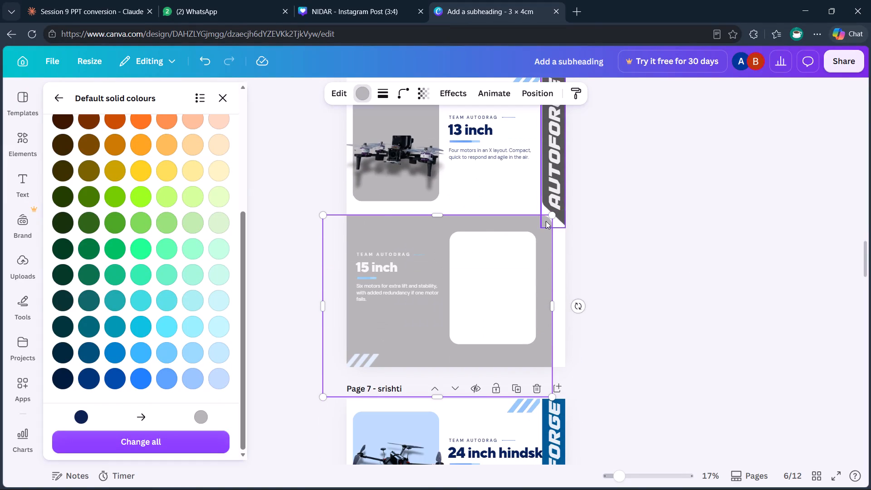
pyautogui.scroll(1, 546, 221)
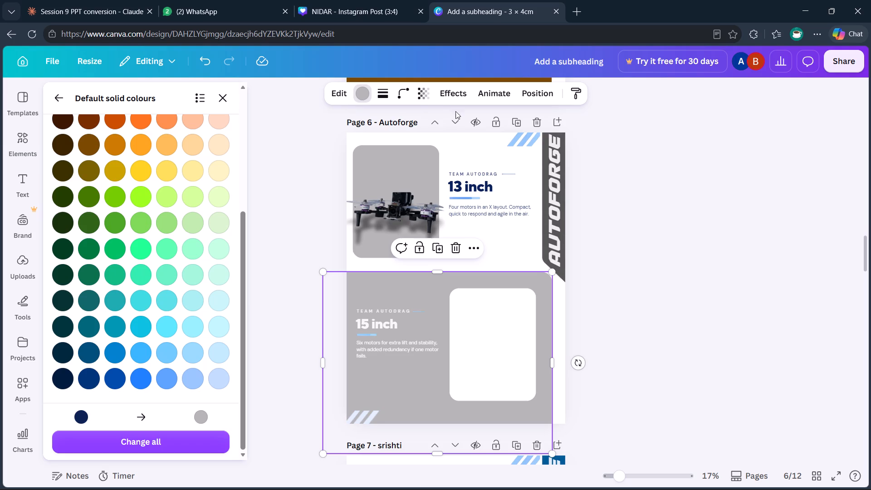
pyautogui.scroll(5, 517, 174)
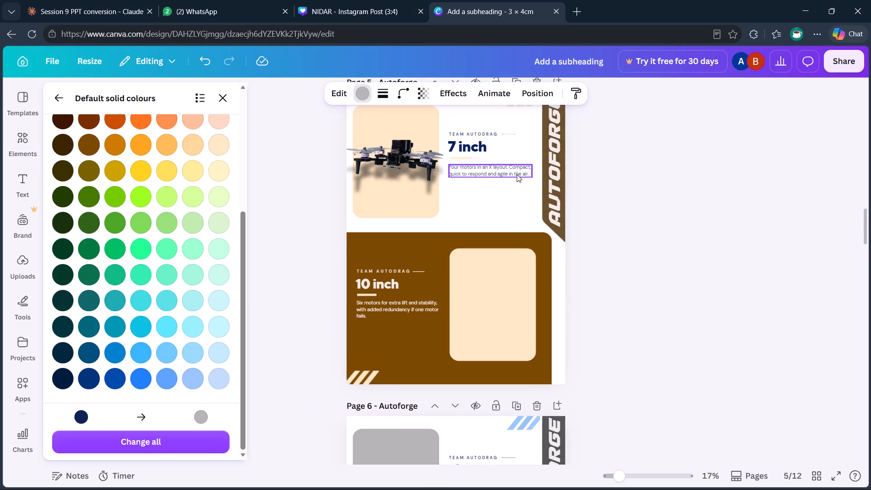
pyautogui.scroll(-1, 517, 174)
pyautogui.scroll(2, 517, 174)
pyautogui.scroll(-3, 517, 174)
pyautogui.scroll(1, 517, 174)
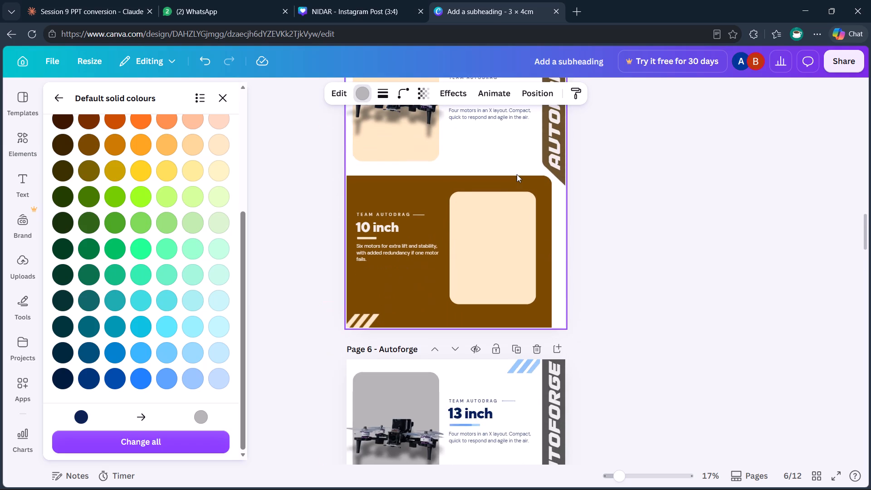
pyautogui.scroll(-5, 517, 174)
pyautogui.scroll(2, 517, 174)
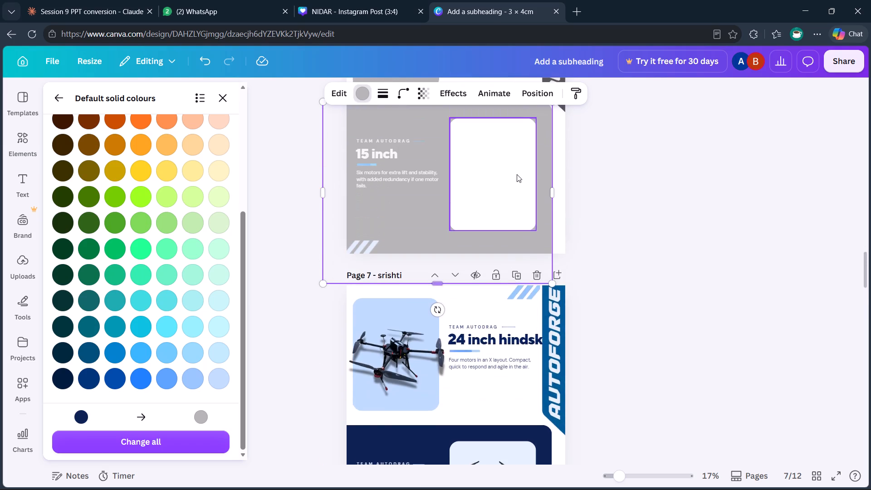
pyautogui.scroll(4, 517, 174)
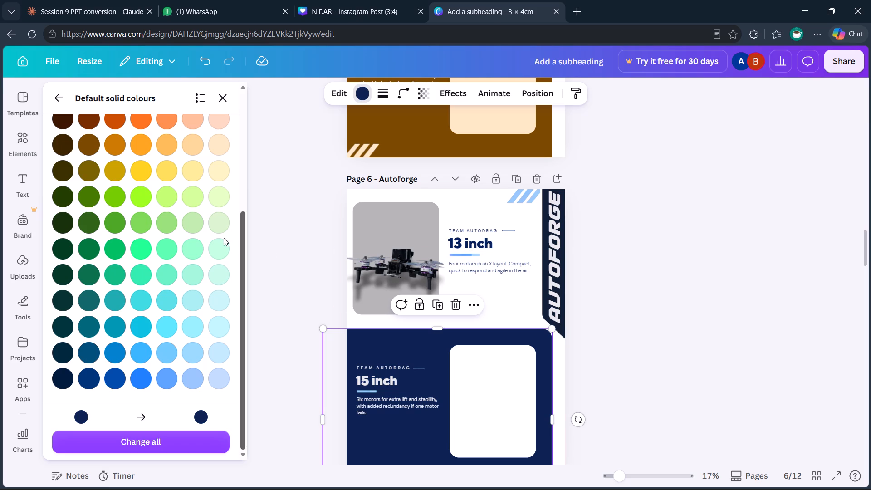
pyautogui.scroll(2, 566, 232)
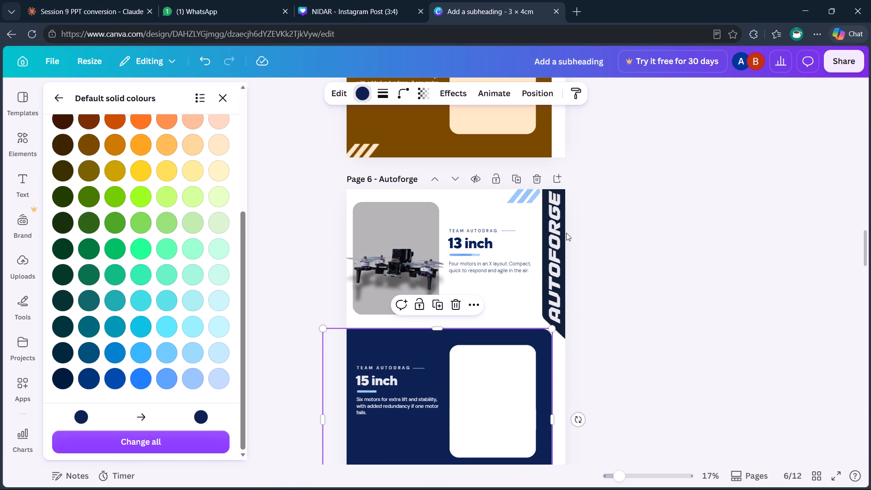
pyautogui.scroll(9, 566, 233)
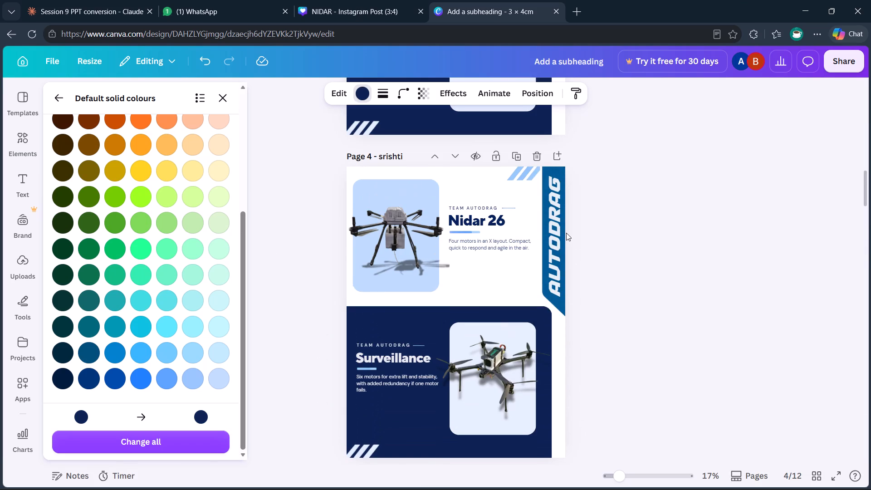
pyautogui.scroll(-7, 566, 233)
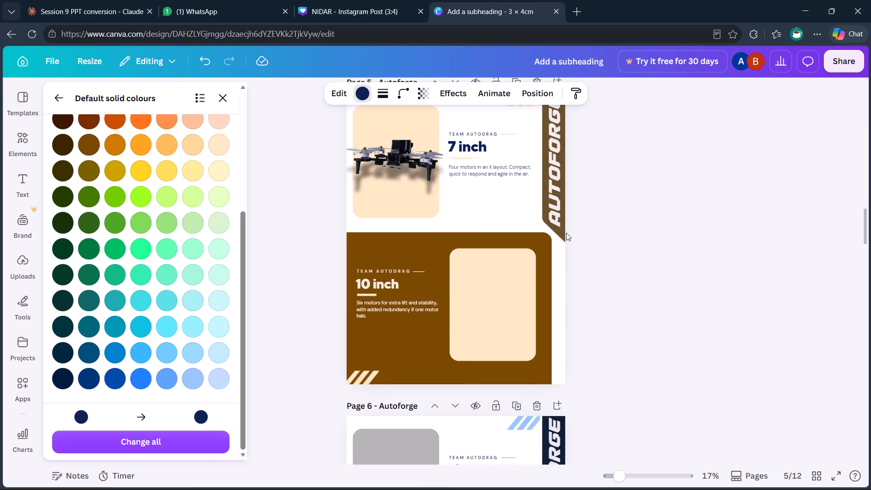
pyautogui.scroll(-4, 566, 235)
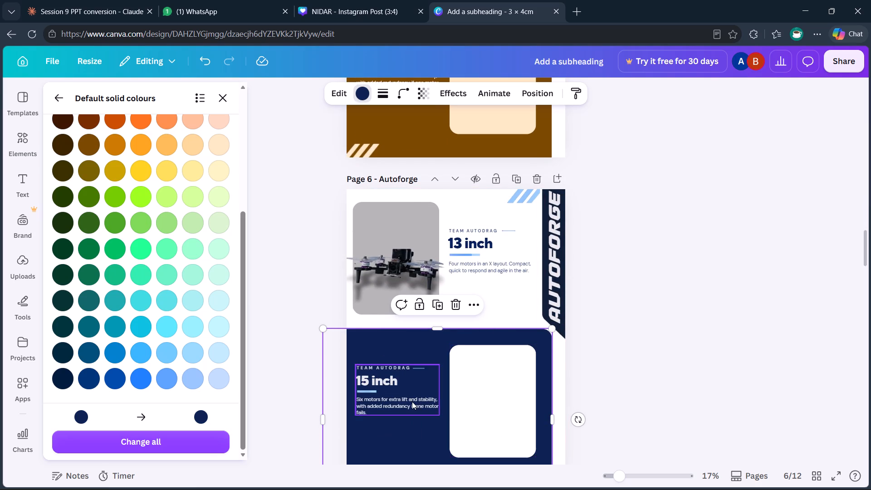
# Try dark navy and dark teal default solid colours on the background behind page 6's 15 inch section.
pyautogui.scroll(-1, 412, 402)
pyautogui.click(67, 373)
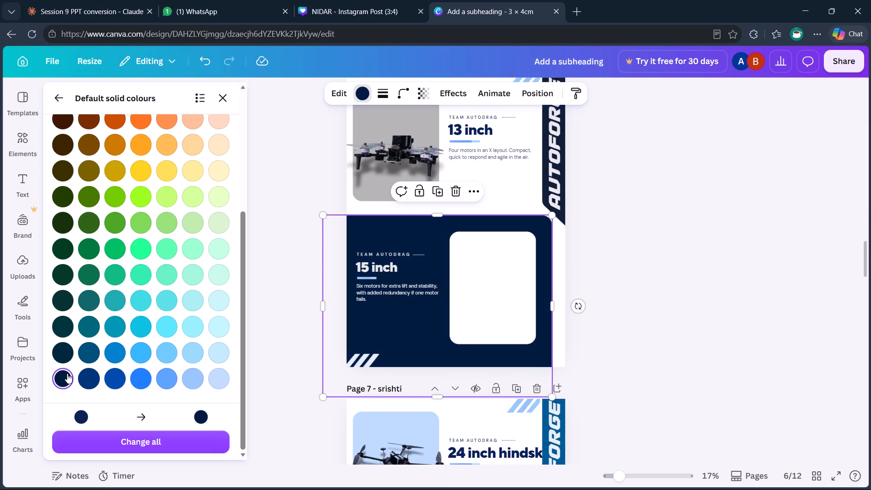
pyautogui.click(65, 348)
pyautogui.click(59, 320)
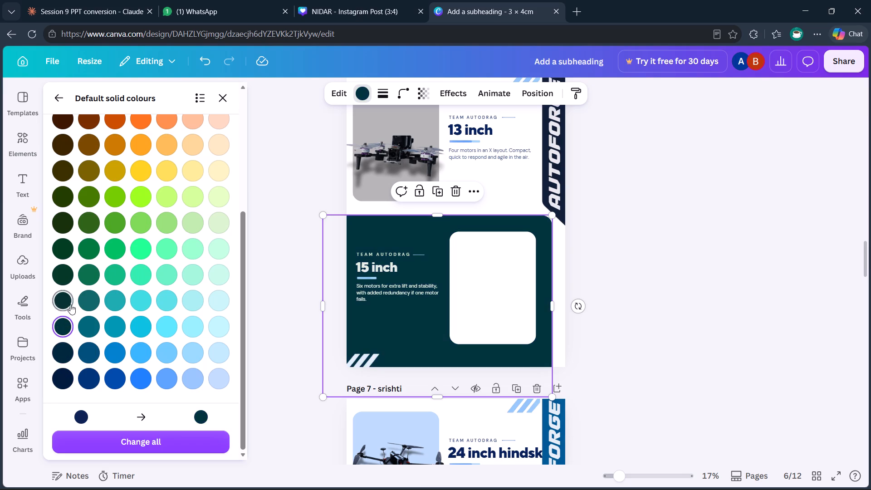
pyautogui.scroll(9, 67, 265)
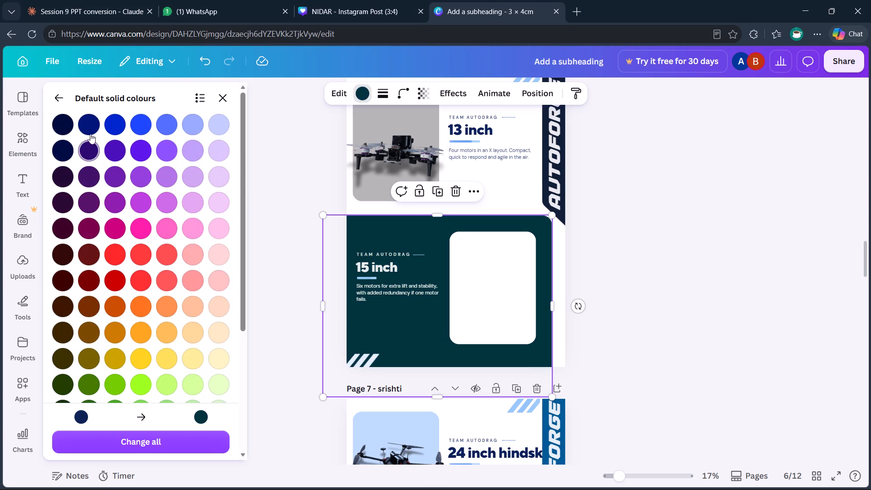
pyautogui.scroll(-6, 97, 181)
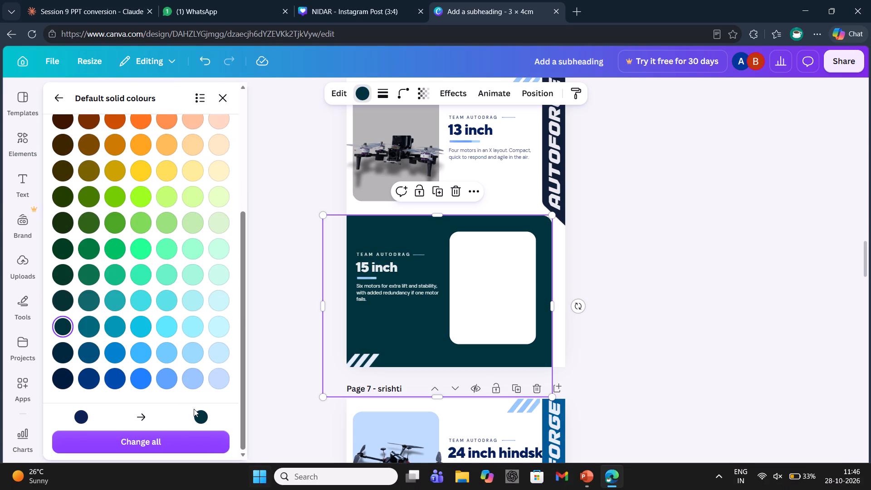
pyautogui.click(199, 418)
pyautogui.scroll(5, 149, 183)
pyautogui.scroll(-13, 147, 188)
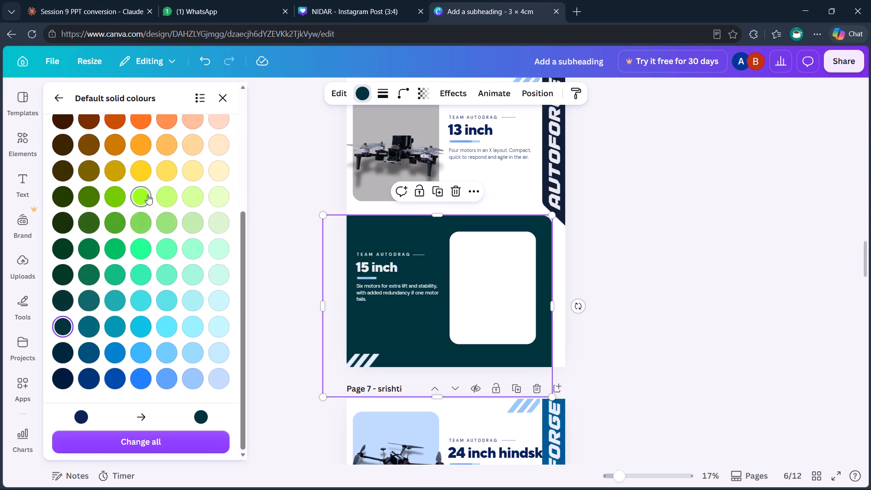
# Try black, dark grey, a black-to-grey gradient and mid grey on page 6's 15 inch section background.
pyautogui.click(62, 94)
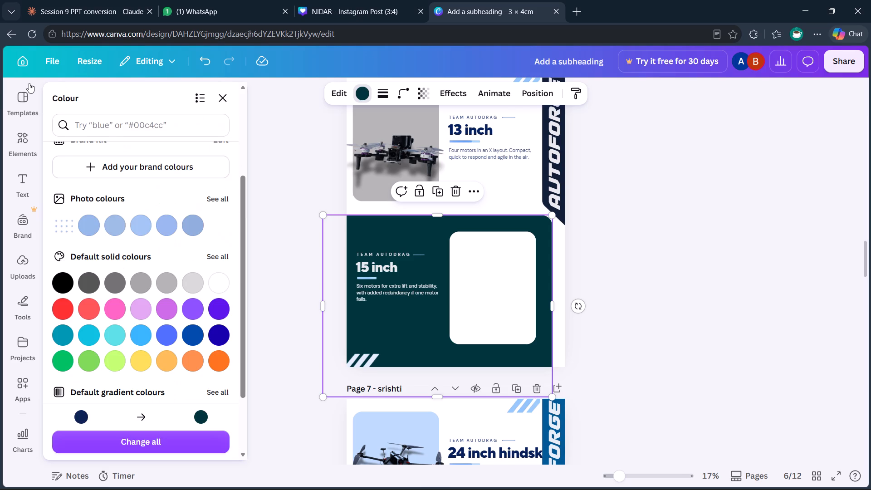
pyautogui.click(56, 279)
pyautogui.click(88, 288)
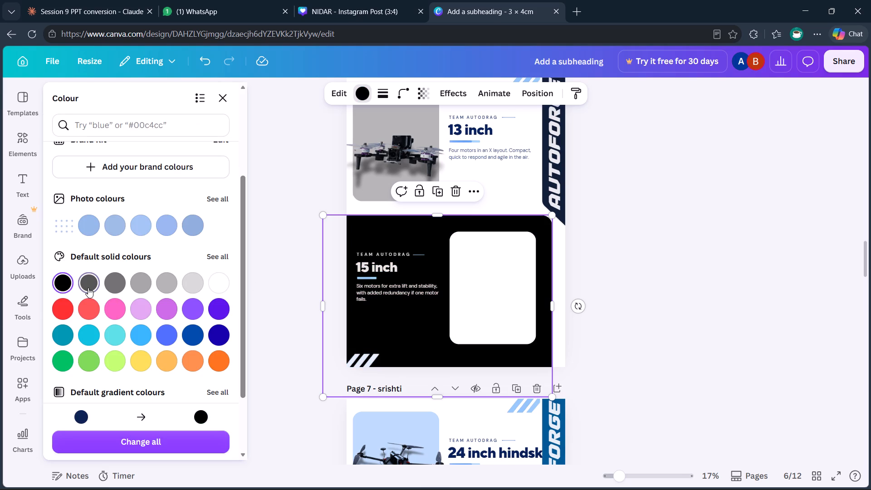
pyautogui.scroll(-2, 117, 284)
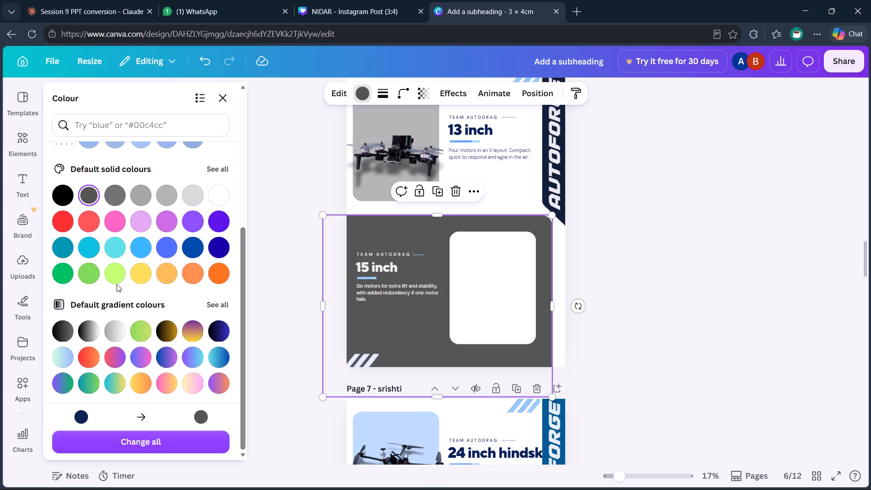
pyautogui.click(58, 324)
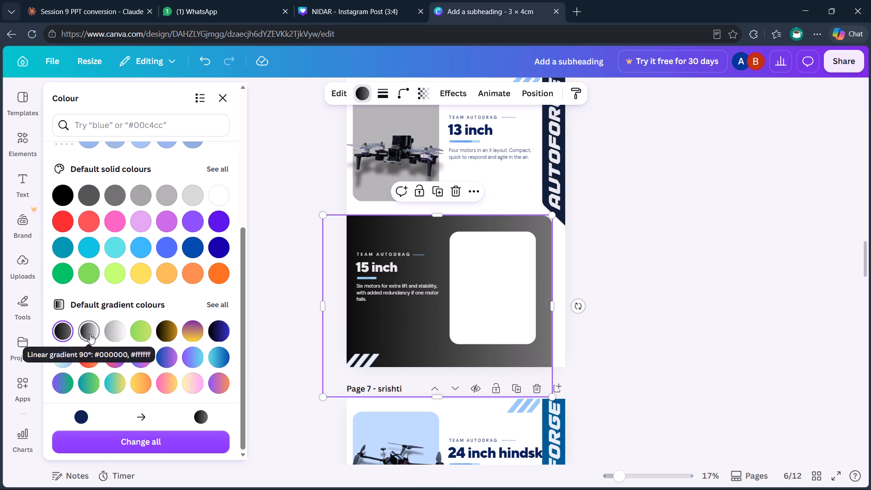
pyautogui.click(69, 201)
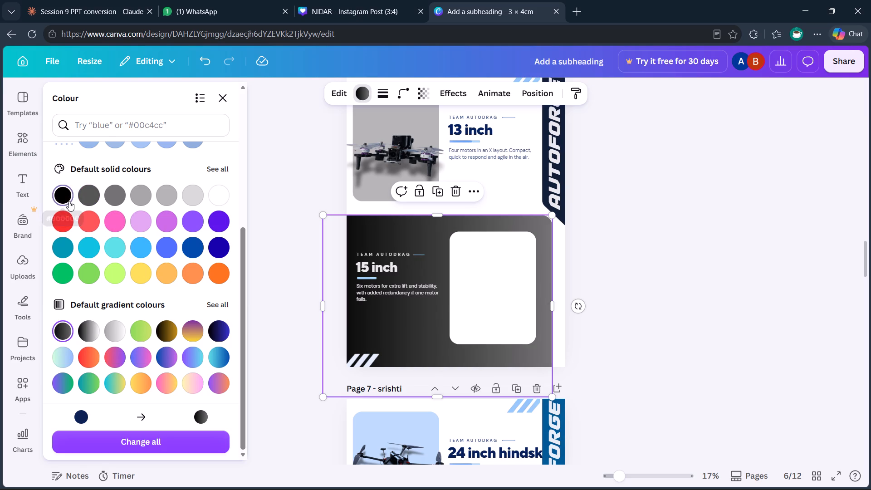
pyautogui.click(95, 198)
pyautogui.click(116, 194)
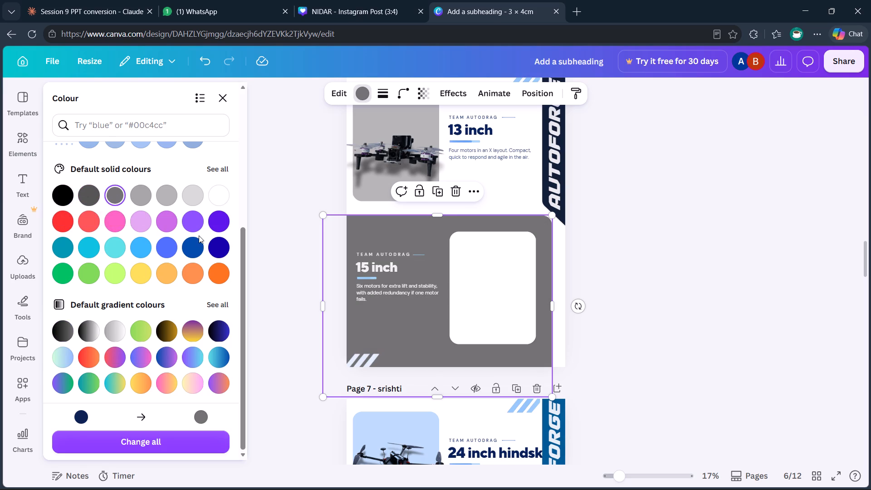
# Set page 6's 15 inch section background to the dark grey next to black in the default solid colours.
pyautogui.scroll(1, 201, 238)
pyautogui.click(94, 247)
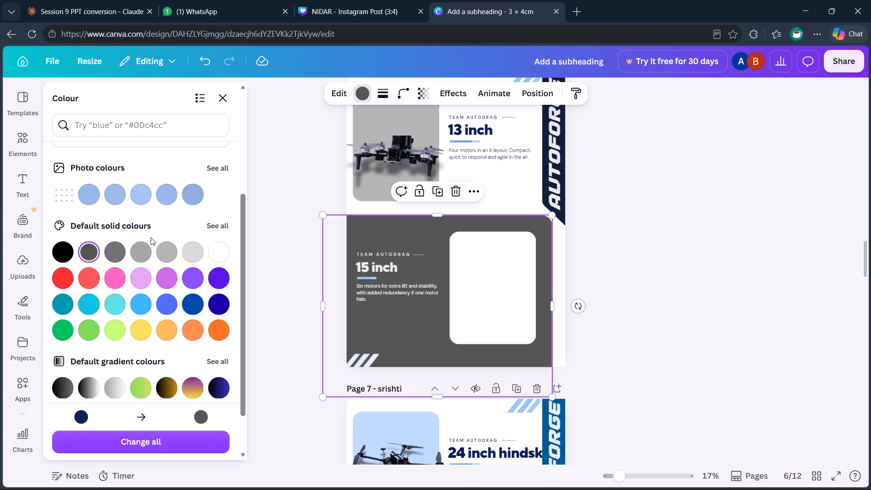
# Open the colour choices for the diagonal stripes in page 6's 15 inch section and compare them with page 5's stripes.
pyautogui.scroll(1, 151, 237)
pyautogui.scroll(1, 586, 215)
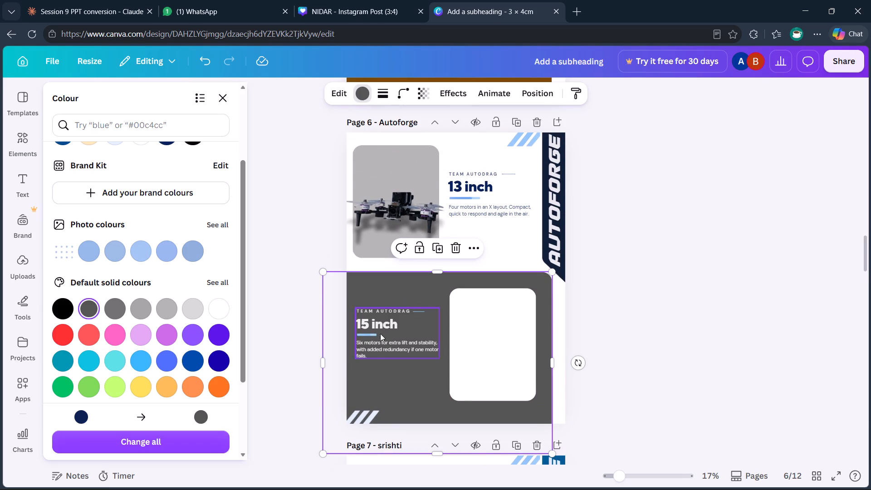
pyautogui.click(365, 418)
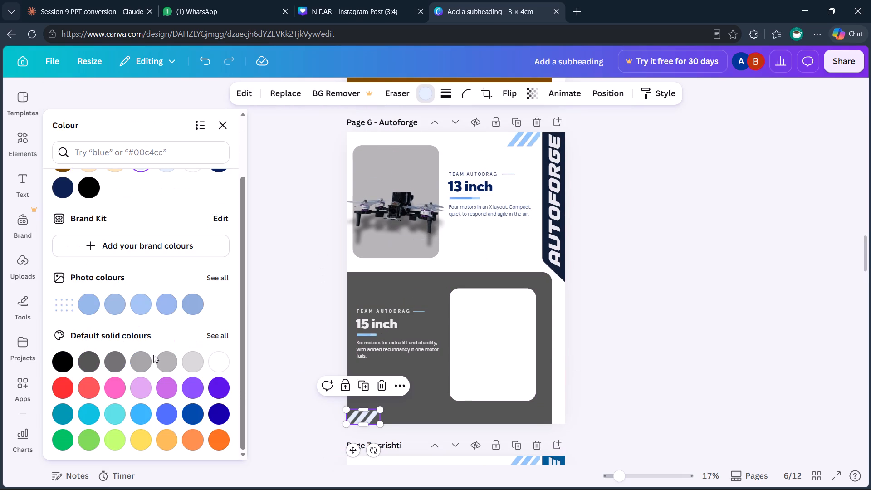
pyautogui.click(664, 311)
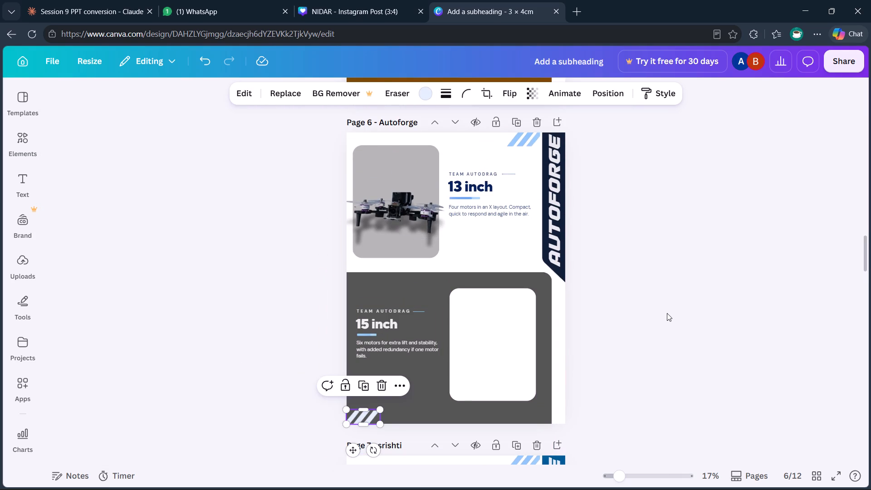
pyautogui.click(426, 97)
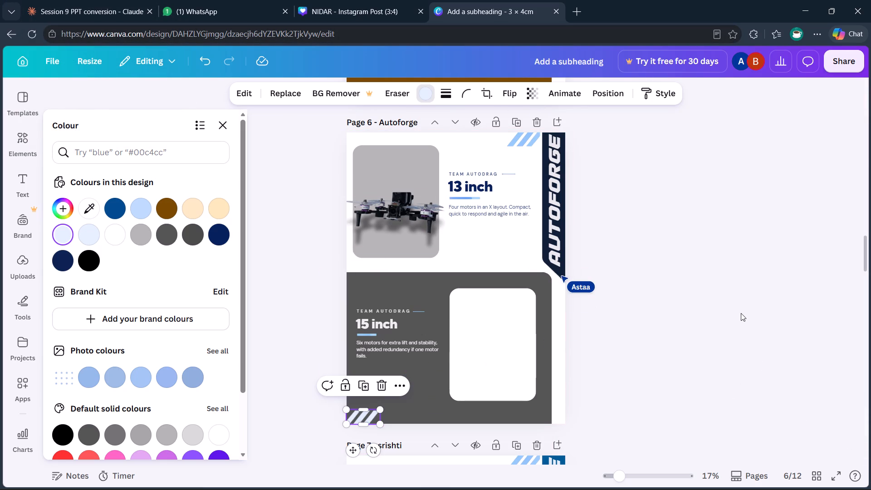
pyautogui.scroll(2, 712, 297)
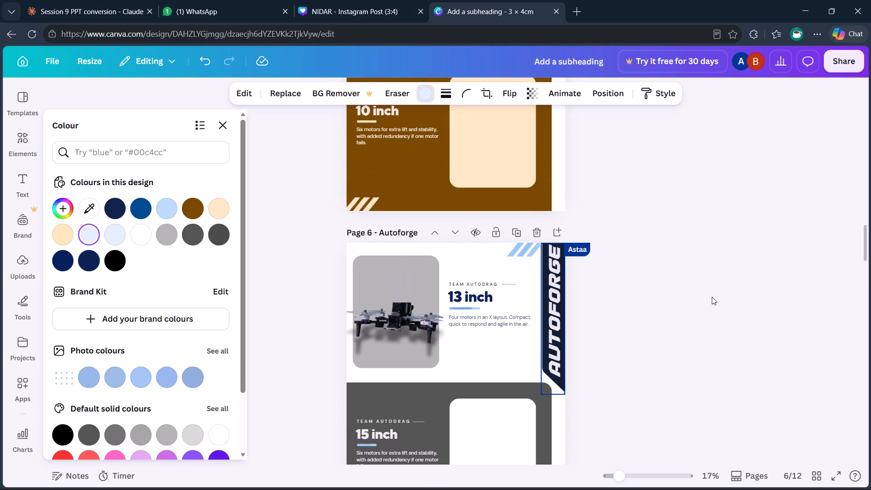
pyautogui.scroll(2, 712, 297)
pyautogui.scroll(-2, 712, 297)
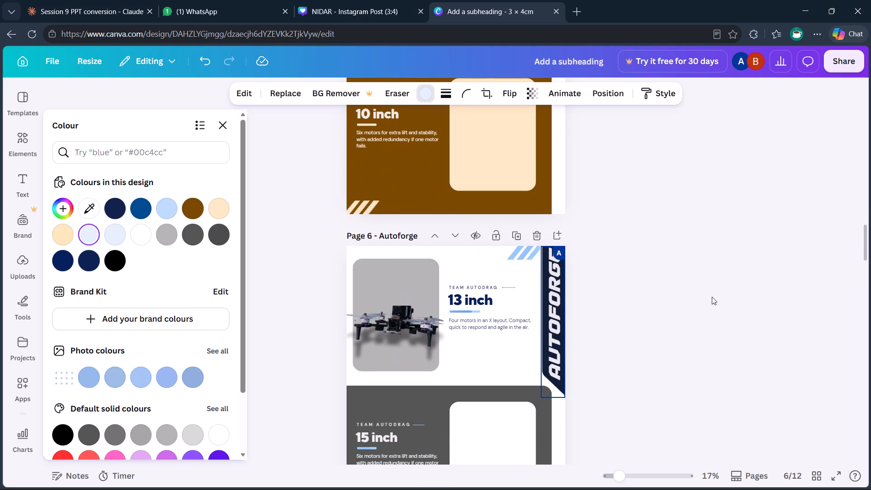
pyautogui.scroll(4, 712, 297)
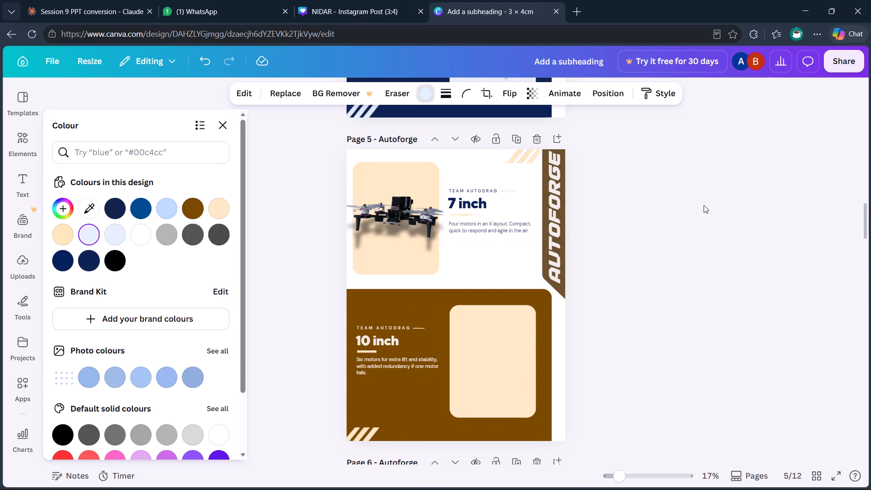
pyautogui.scroll(-3, 709, 241)
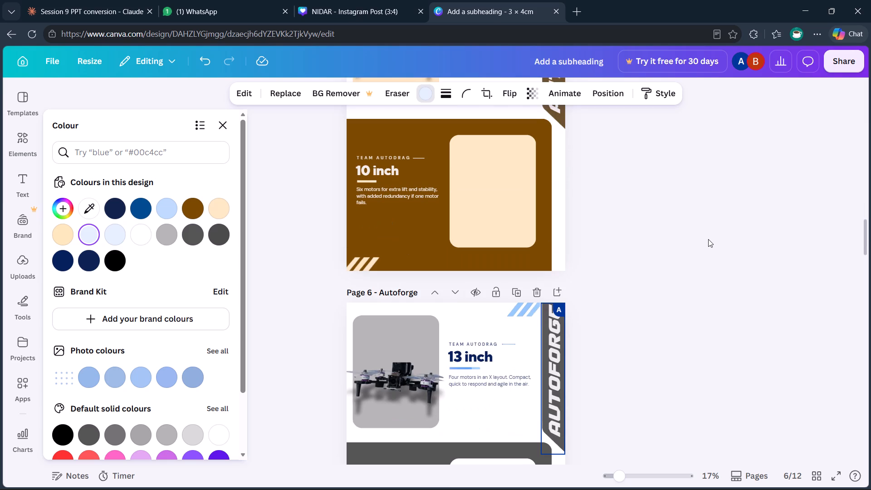
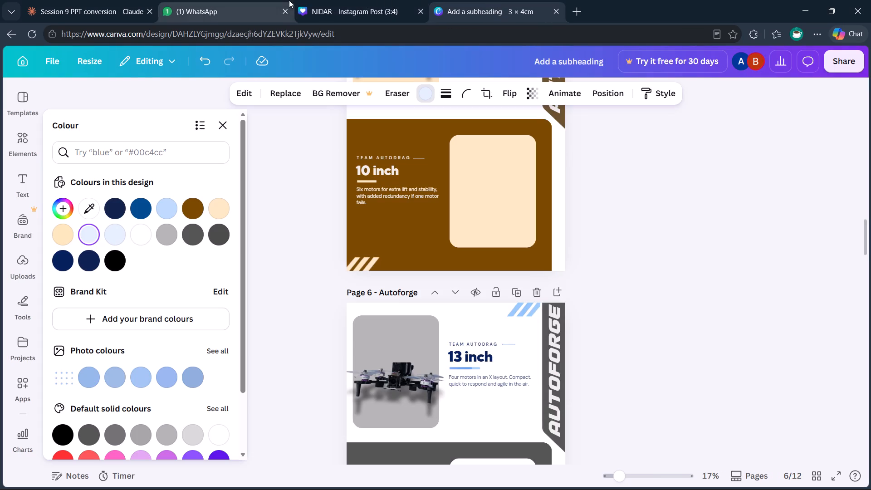
# Look through the drone section pages from page 1 to page 9, checking which picture frames are filled and how sections are coloured.
pyautogui.scroll(14, 614, 299)
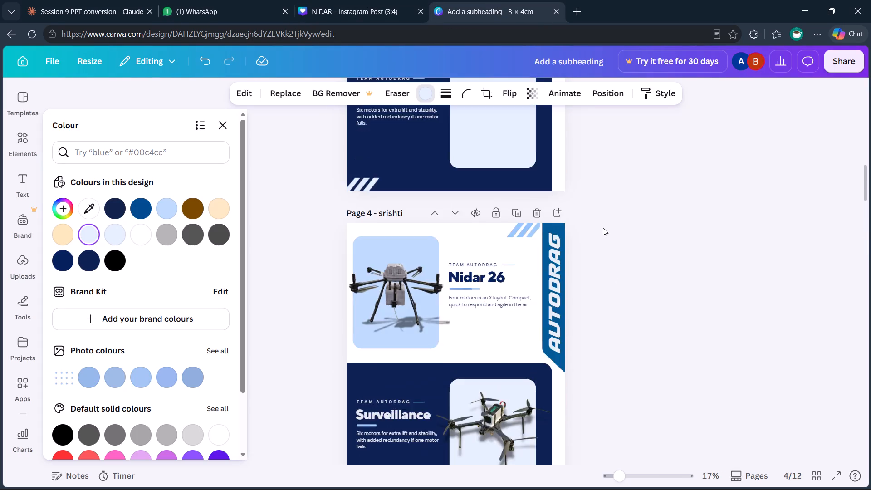
pyautogui.scroll(6, 603, 228)
pyautogui.scroll(19, 603, 227)
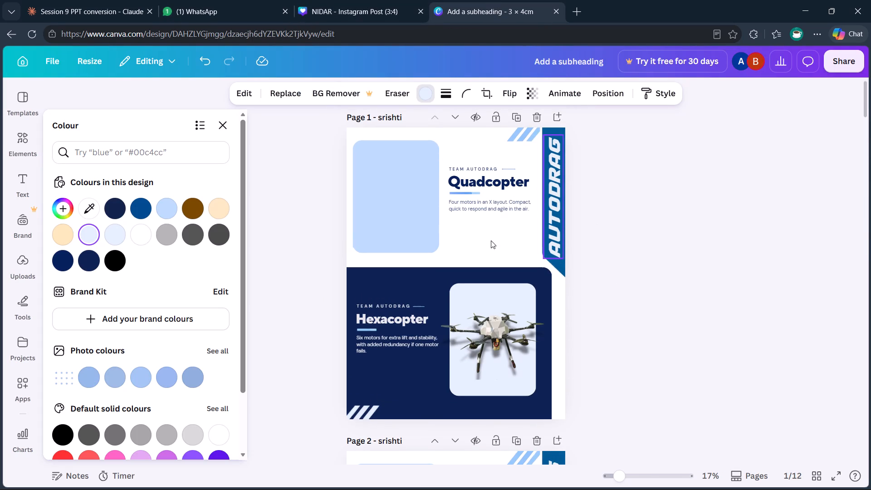
pyautogui.scroll(-15, 502, 232)
pyautogui.scroll(-20, 503, 232)
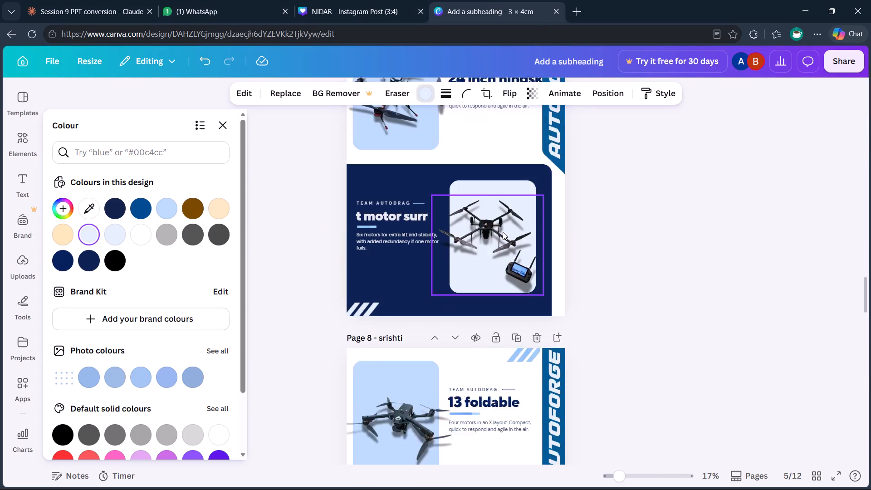
pyautogui.scroll(-6, 503, 232)
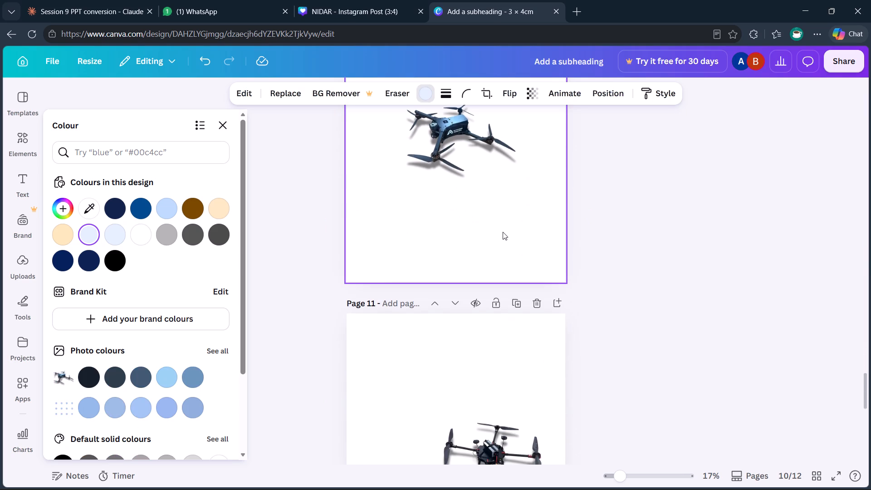
# Examine the loose drone pictures on the otherwise blank pages 10, 11 and 12.
pyautogui.scroll(-8, 503, 232)
pyautogui.scroll(7, 503, 232)
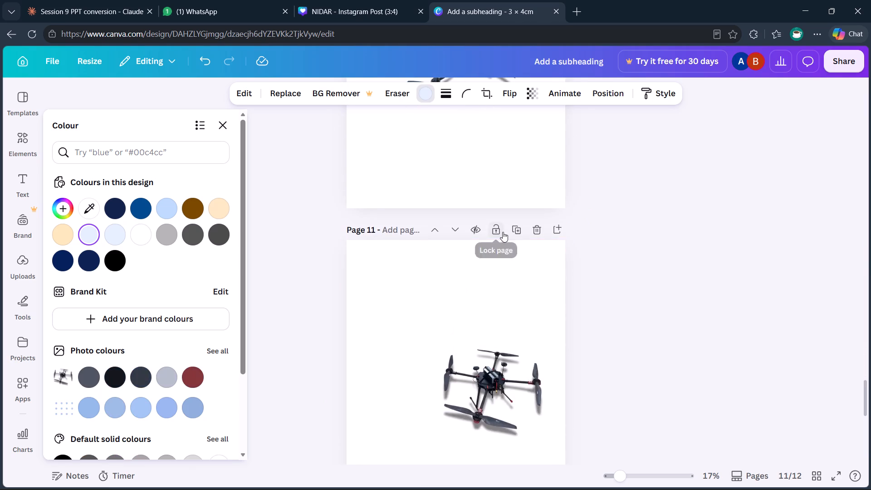
pyautogui.scroll(-7, 503, 232)
pyautogui.scroll(12, 503, 232)
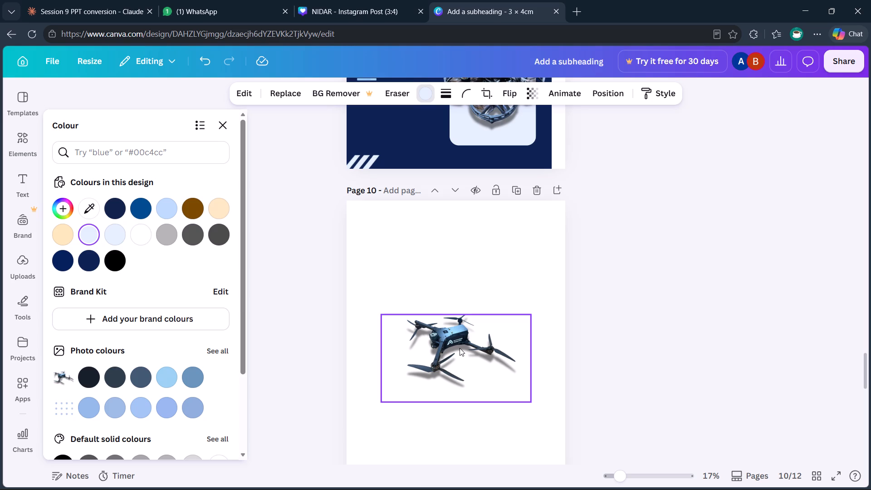
pyautogui.click(460, 348)
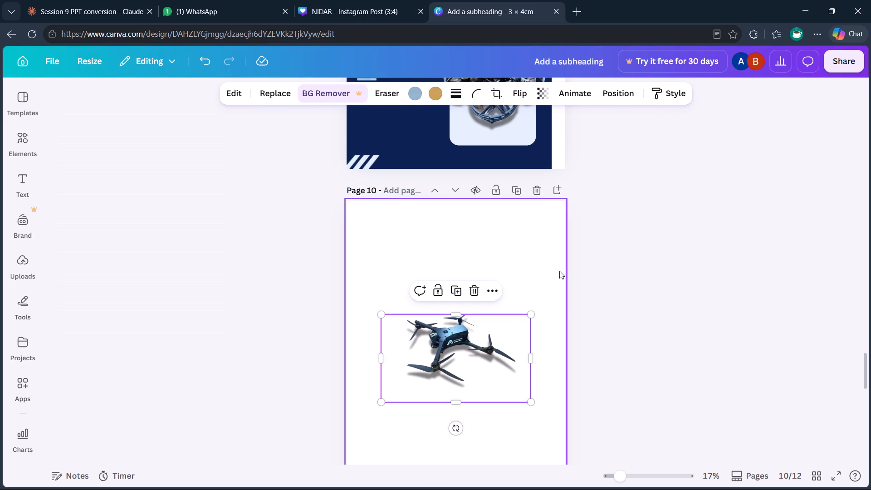
pyautogui.scroll(-5, 559, 276)
pyautogui.click(691, 258)
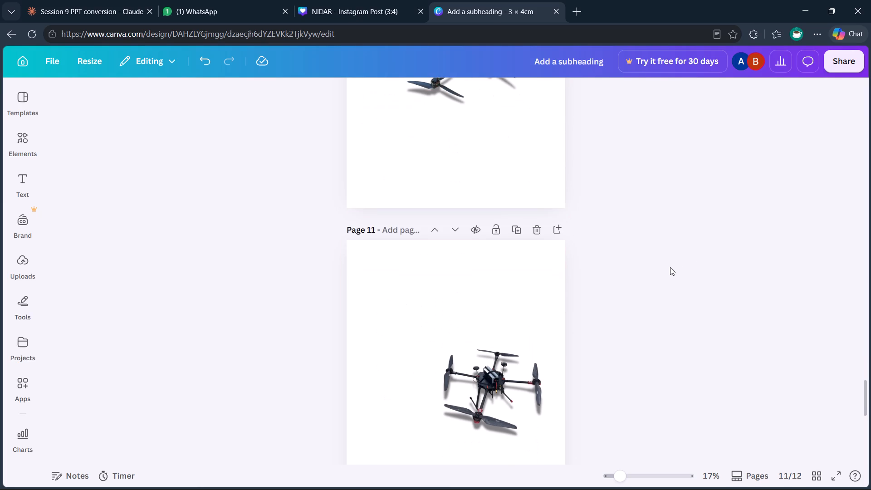
pyautogui.scroll(-8, 560, 277)
pyautogui.click(533, 294)
pyautogui.click(504, 198)
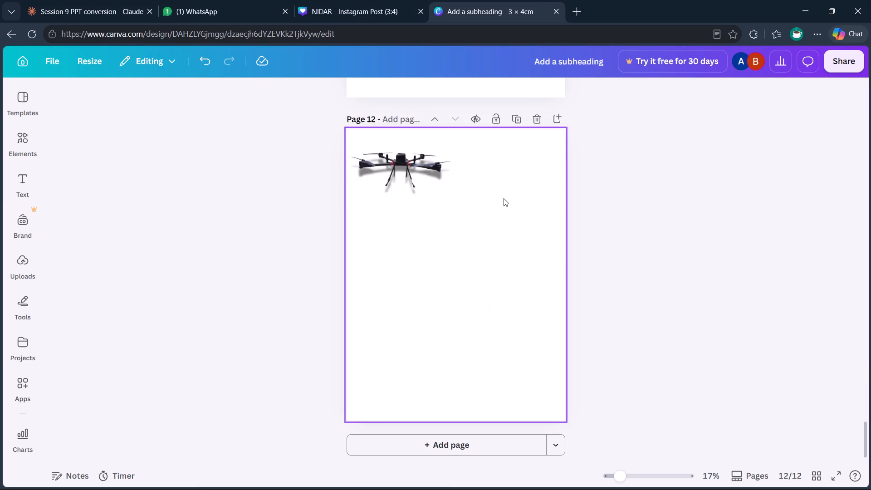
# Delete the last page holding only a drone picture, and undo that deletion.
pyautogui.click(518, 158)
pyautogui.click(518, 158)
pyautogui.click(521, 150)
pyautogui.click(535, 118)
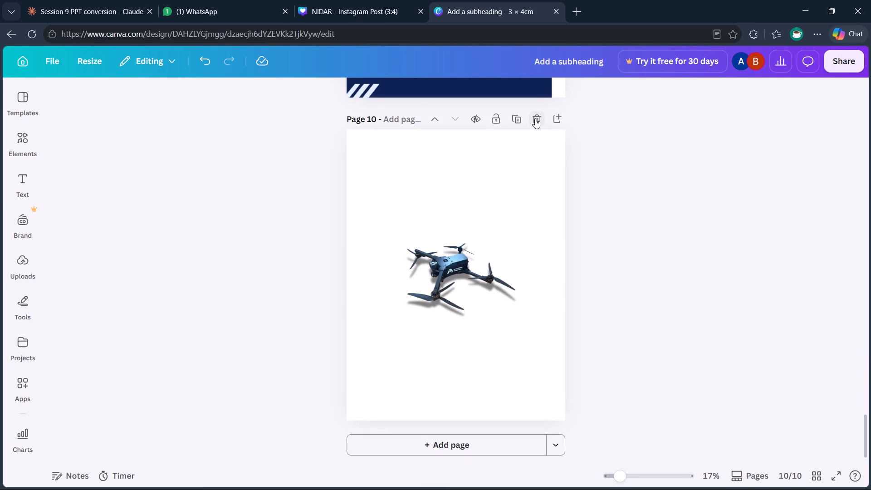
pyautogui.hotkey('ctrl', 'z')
# Look over the loose drone picture pages and the finished drone pages from the end of the design back to page 1.
pyautogui.scroll(-6, 515, 167)
pyautogui.scroll(6, 515, 167)
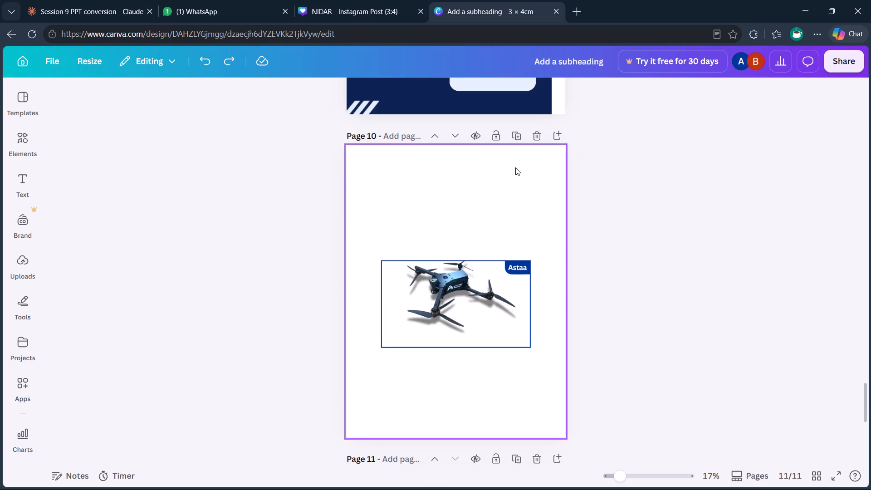
pyautogui.scroll(5, 515, 167)
pyautogui.scroll(-11, 515, 167)
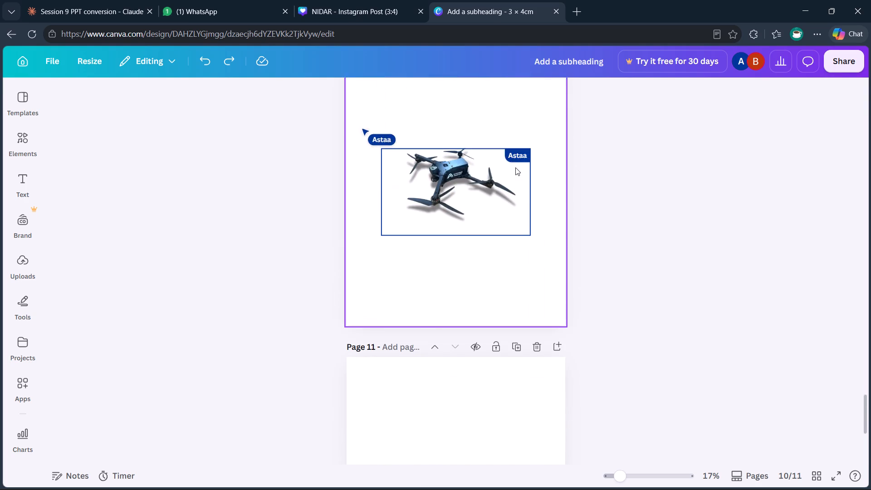
pyautogui.scroll(-2, 515, 167)
pyautogui.click(739, 294)
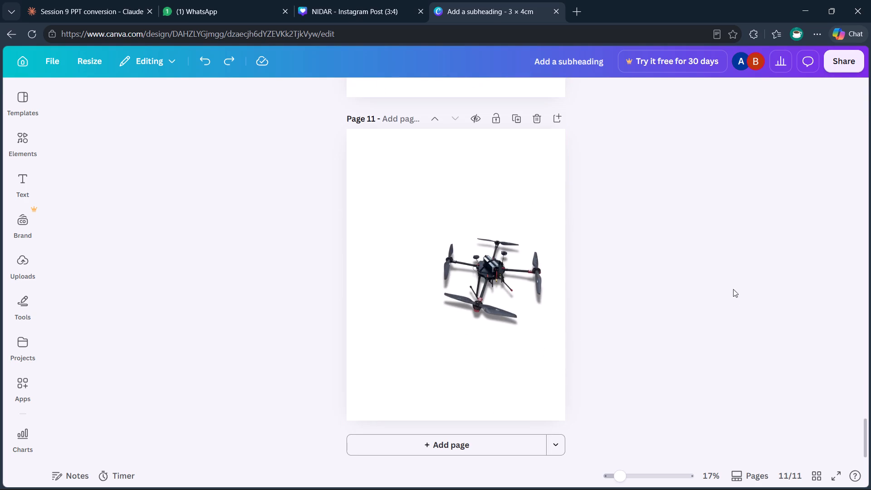
pyautogui.scroll(4, 490, 237)
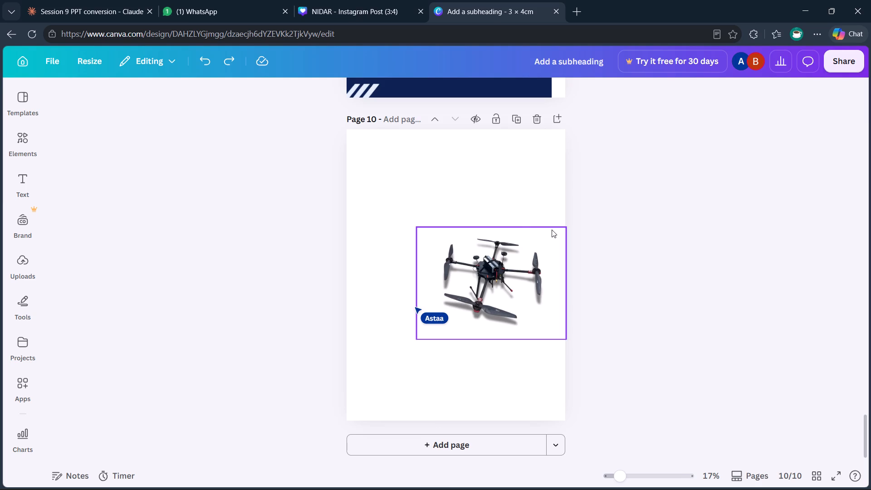
pyautogui.scroll(-2, 476, 269)
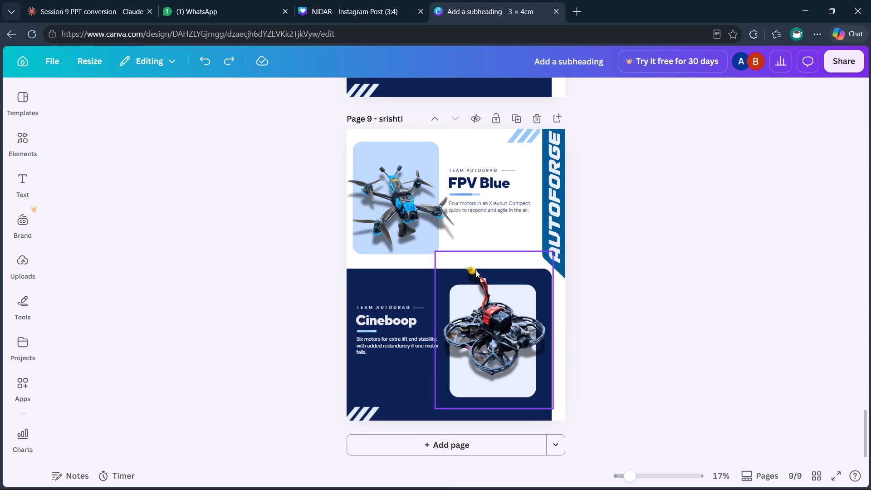
pyautogui.scroll(-2, 475, 270)
pyautogui.scroll(1, 574, 217)
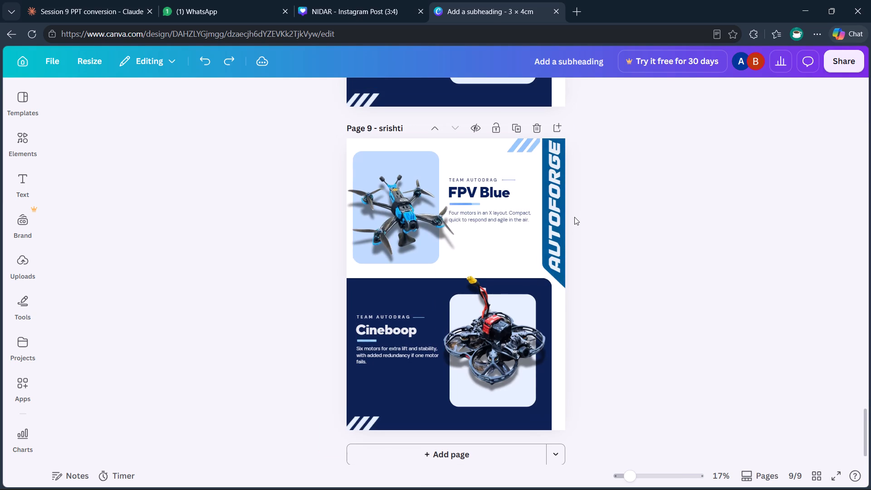
pyautogui.scroll(4, 574, 217)
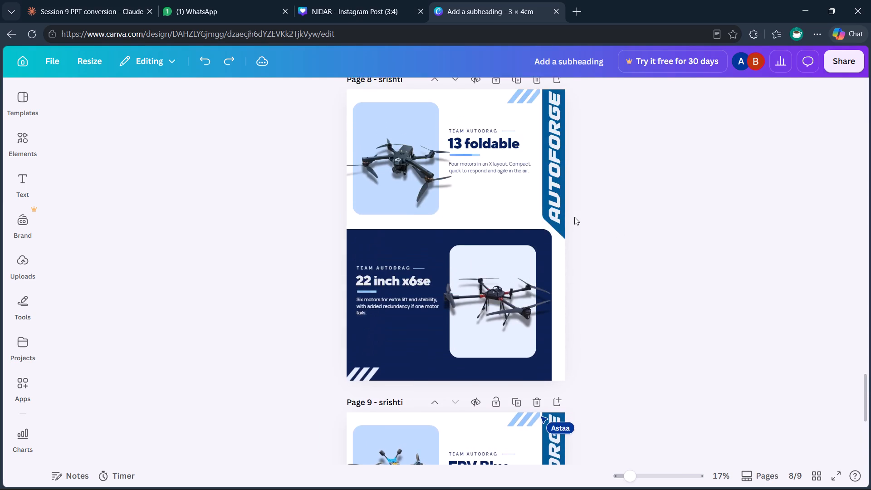
pyautogui.scroll(17, 574, 217)
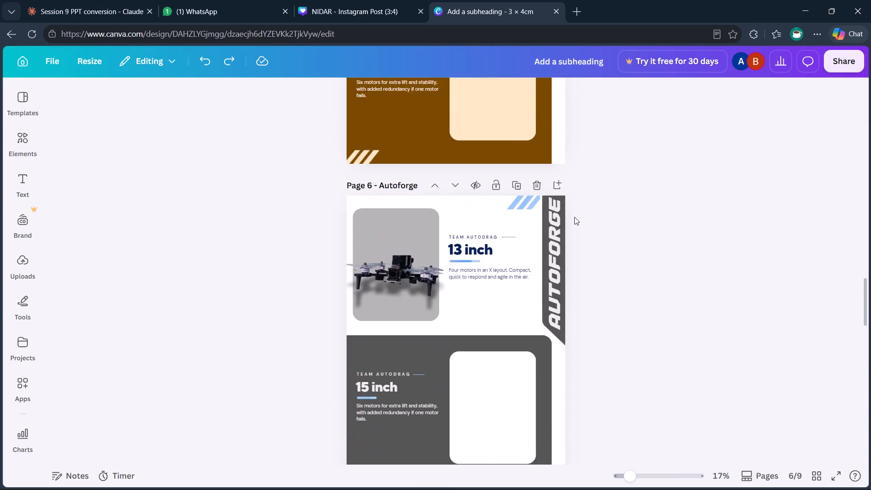
pyautogui.scroll(15, 574, 217)
pyautogui.scroll(13, 575, 217)
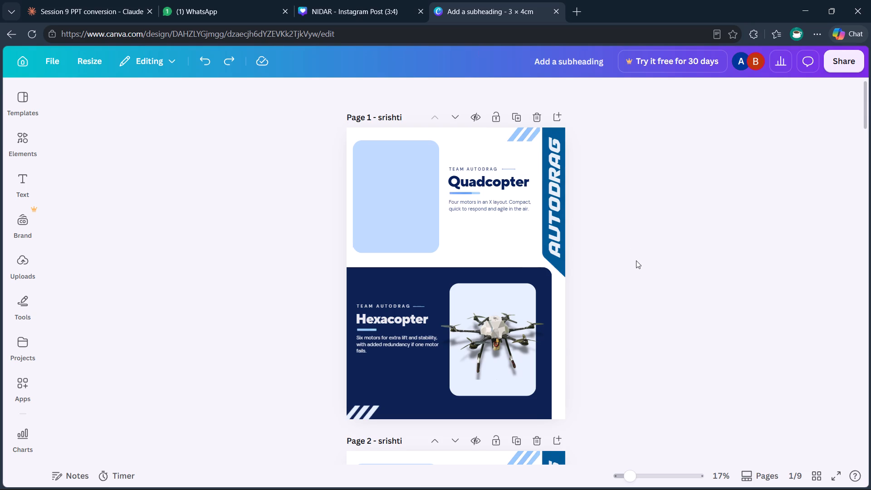
pyautogui.scroll(1, 859, 258)
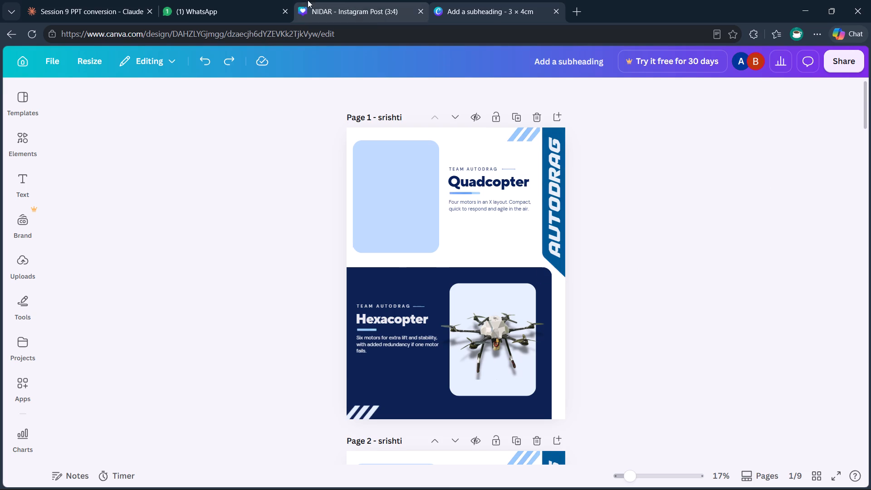
# Search the web for "quadcoptet" in a new browser tab and show the image results.
pyautogui.click(390, 0)
pyautogui.click(587, 0)
pyautogui.click(579, 0)
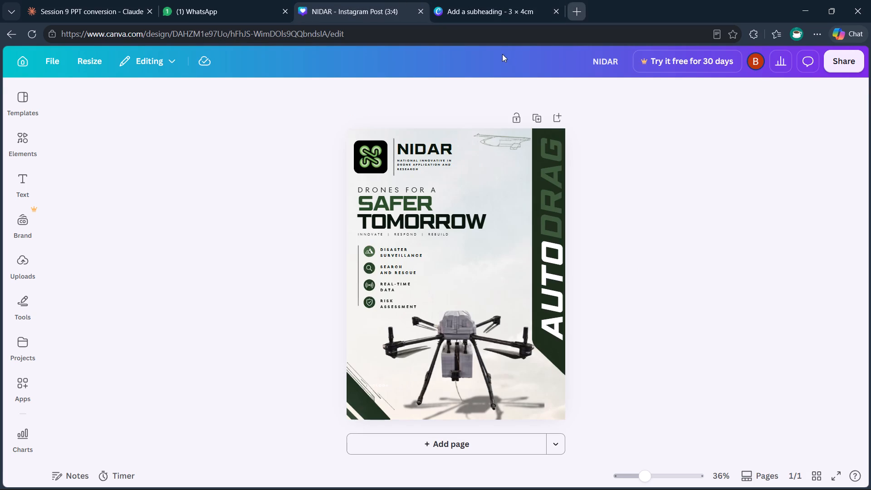
pyautogui.click(501, 39)
pyautogui.write('quadcoptet')
pyautogui.press('Return')
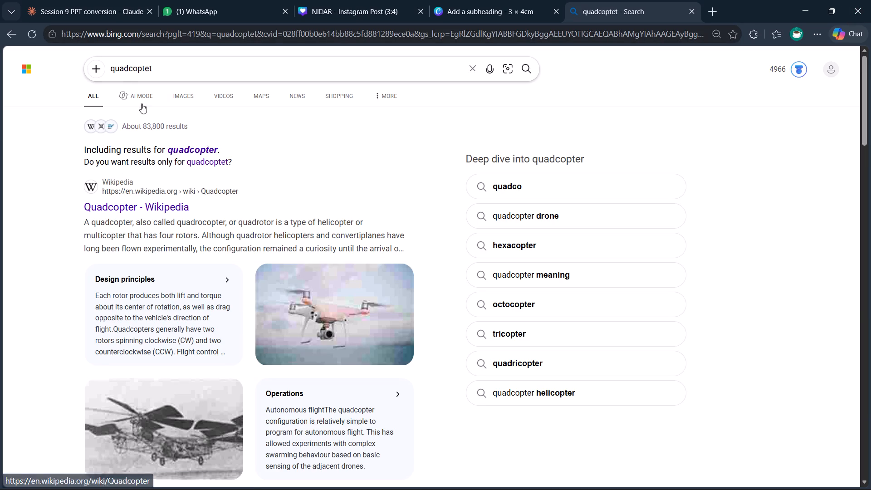
pyautogui.click(181, 98)
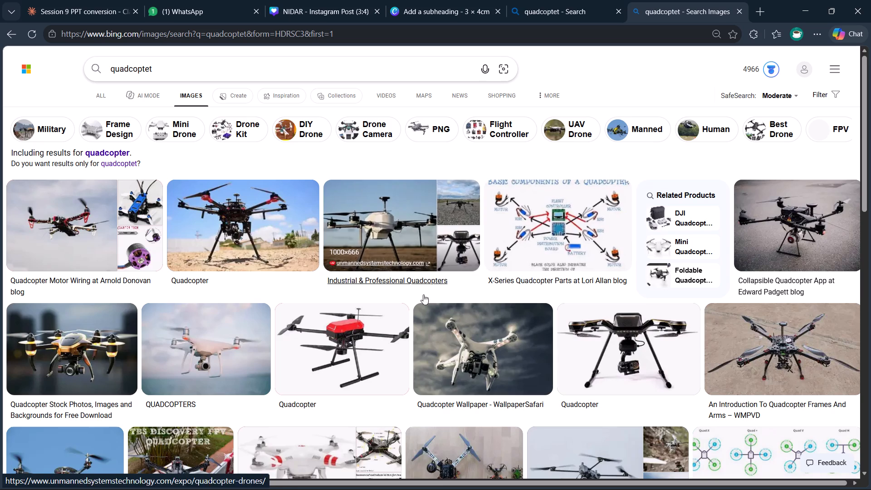
# Examine the quadcopter image results for a suitable drone picture, and close the search results.
pyautogui.scroll(-3, 471, 302)
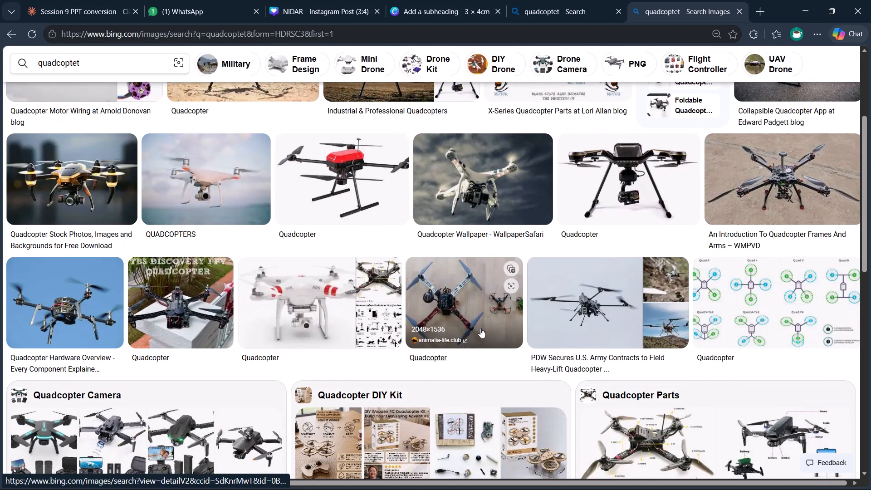
pyautogui.scroll(-6, 480, 328)
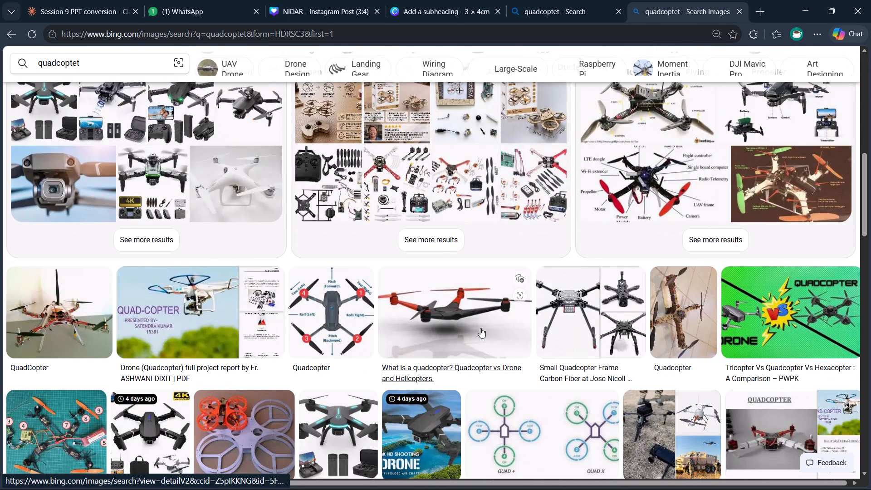
pyautogui.scroll(-4, 480, 328)
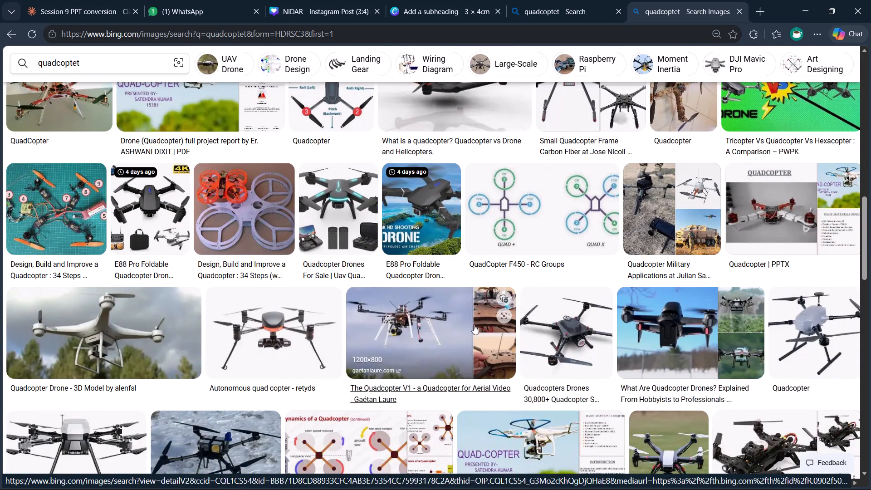
pyautogui.scroll(-4, 283, 294)
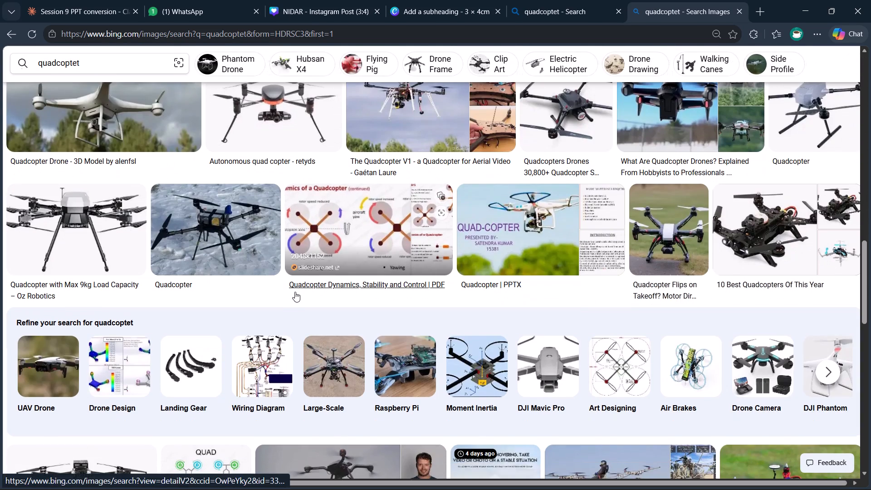
pyautogui.click(619, 8)
pyautogui.click(619, 8)
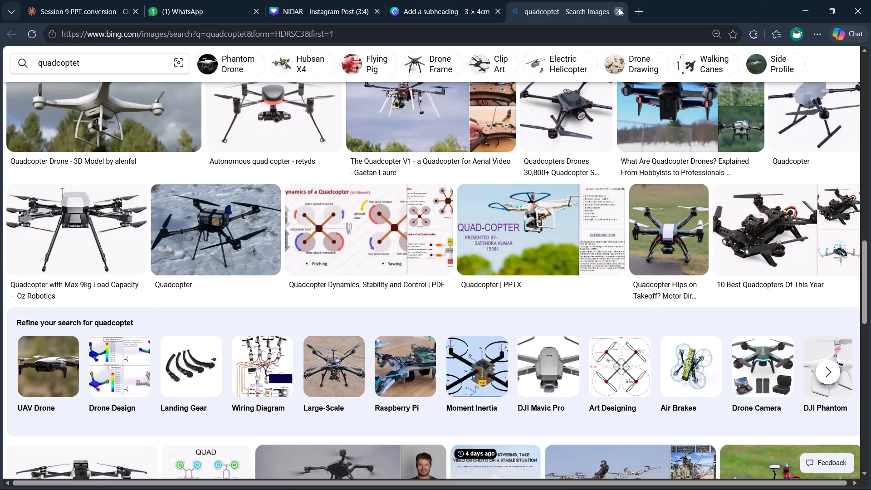